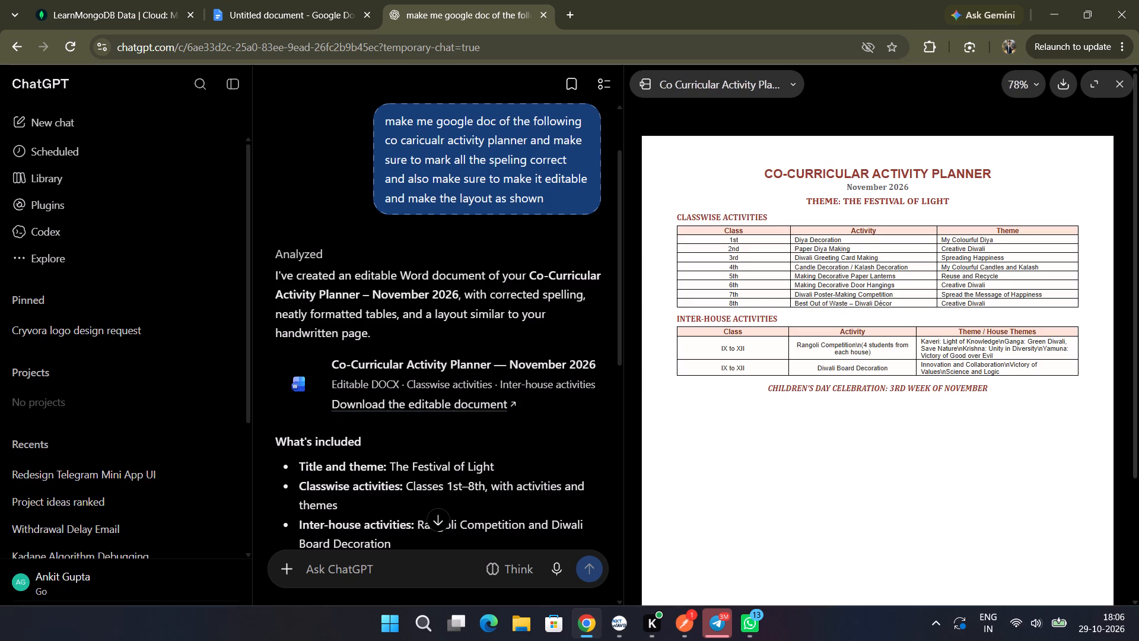
{"action": "left_click", "coordinate": [1055, 77]}
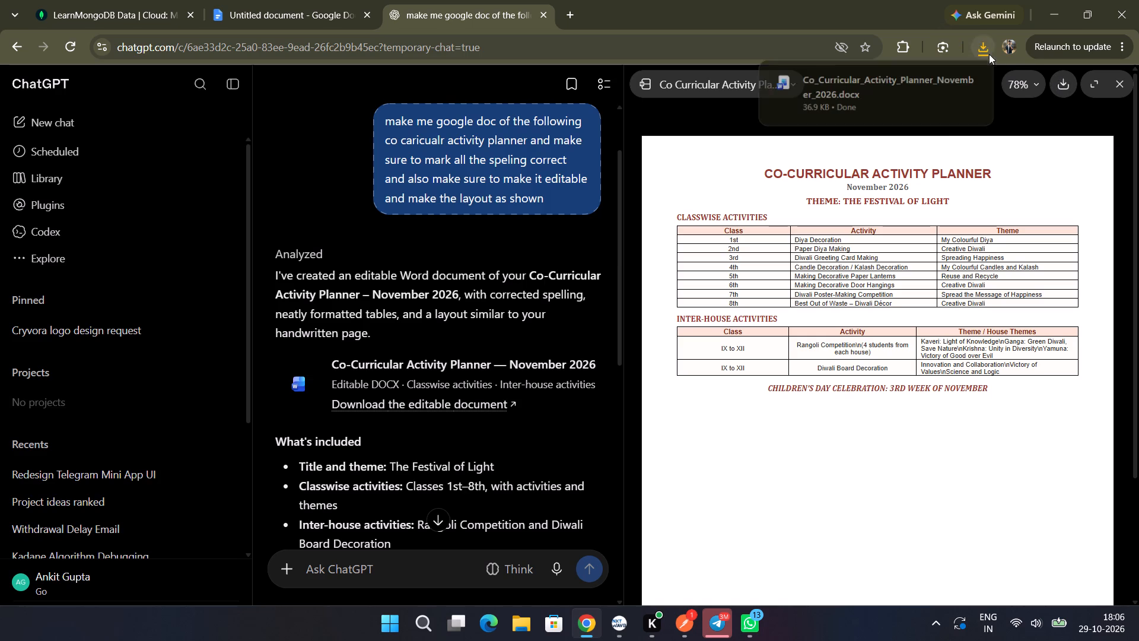
Open the downloaded Co_Curricular_Activity_Planner_November_2026.docx in Word, dismiss the Microsoft 365 offers and enable editing.
{"action": "left_click", "coordinate": [969, 82]}
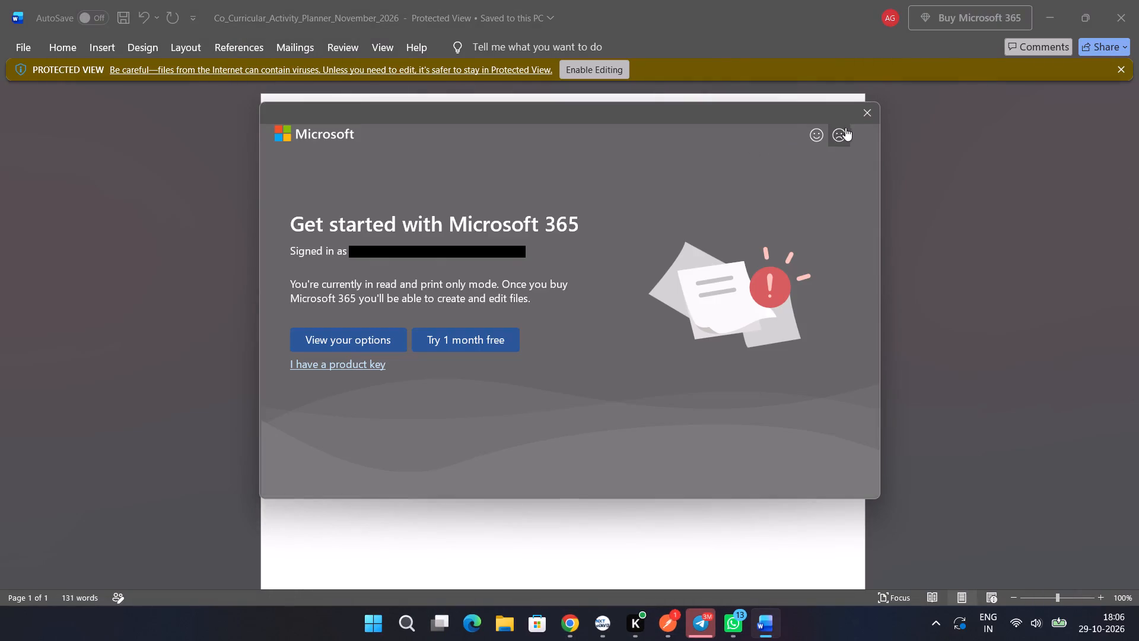
{"action": "left_click", "coordinate": [863, 115]}
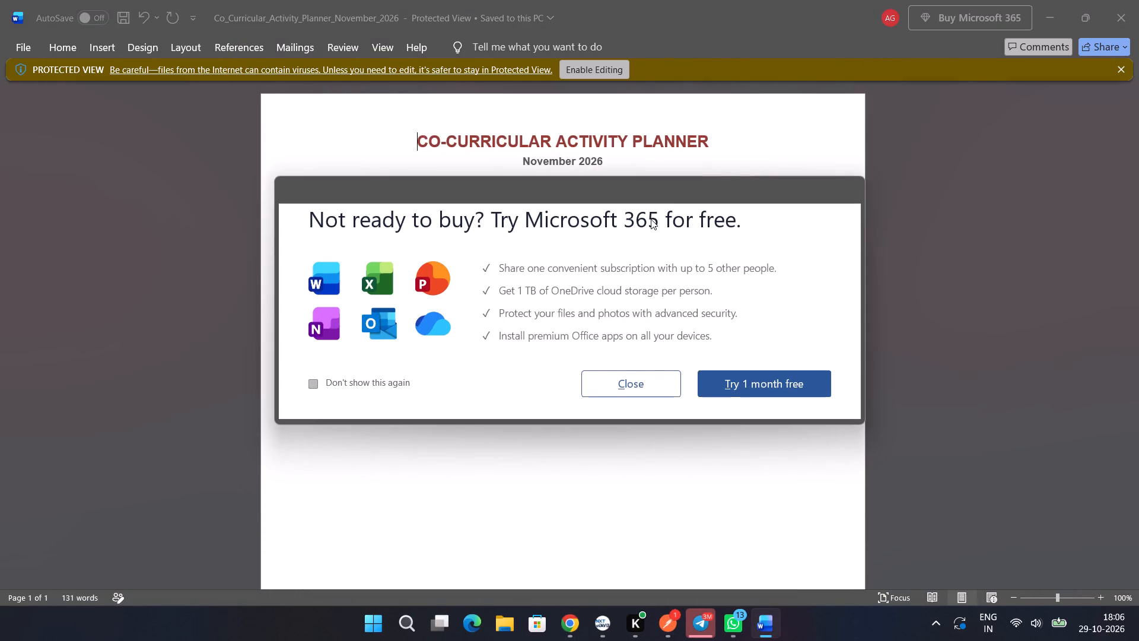
{"action": "left_click", "coordinate": [650, 373]}
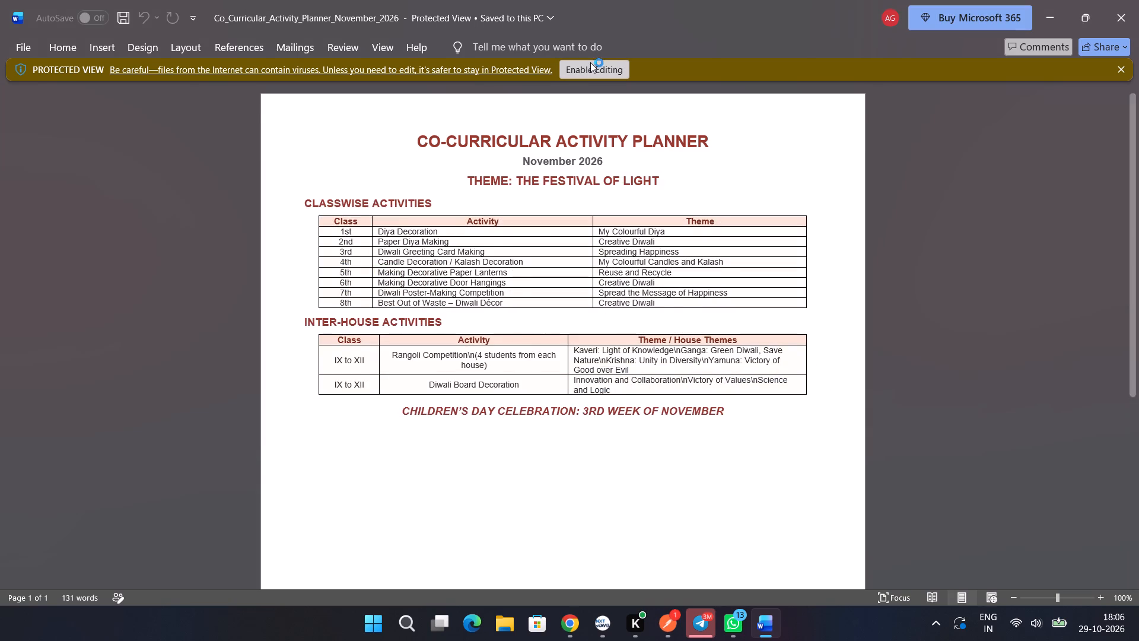
{"action": "left_click", "coordinate": [589, 63]}
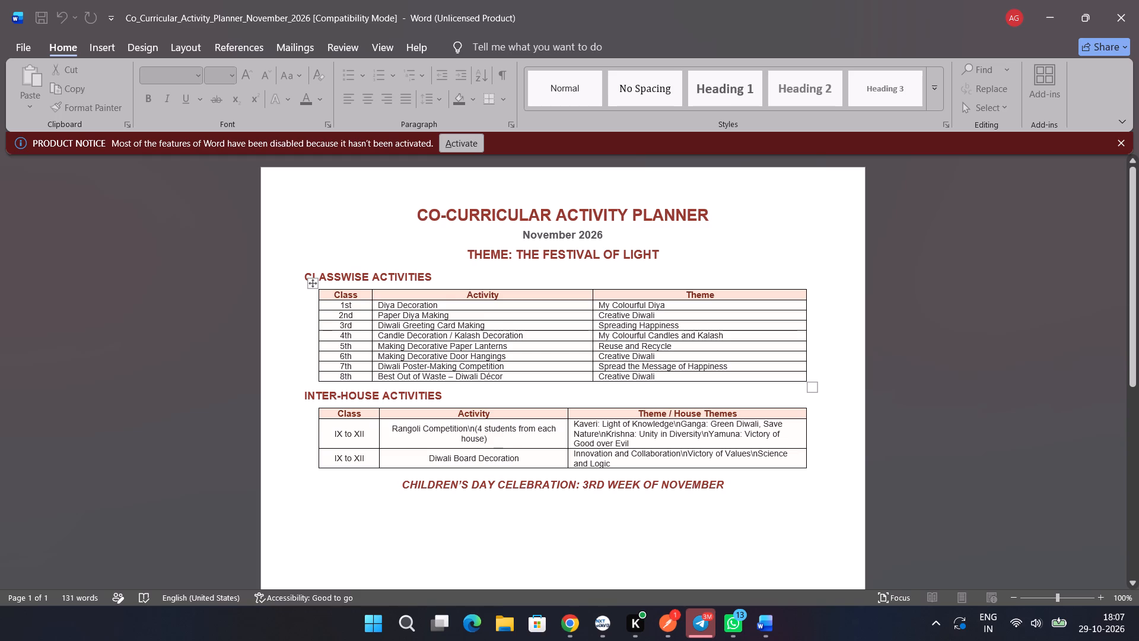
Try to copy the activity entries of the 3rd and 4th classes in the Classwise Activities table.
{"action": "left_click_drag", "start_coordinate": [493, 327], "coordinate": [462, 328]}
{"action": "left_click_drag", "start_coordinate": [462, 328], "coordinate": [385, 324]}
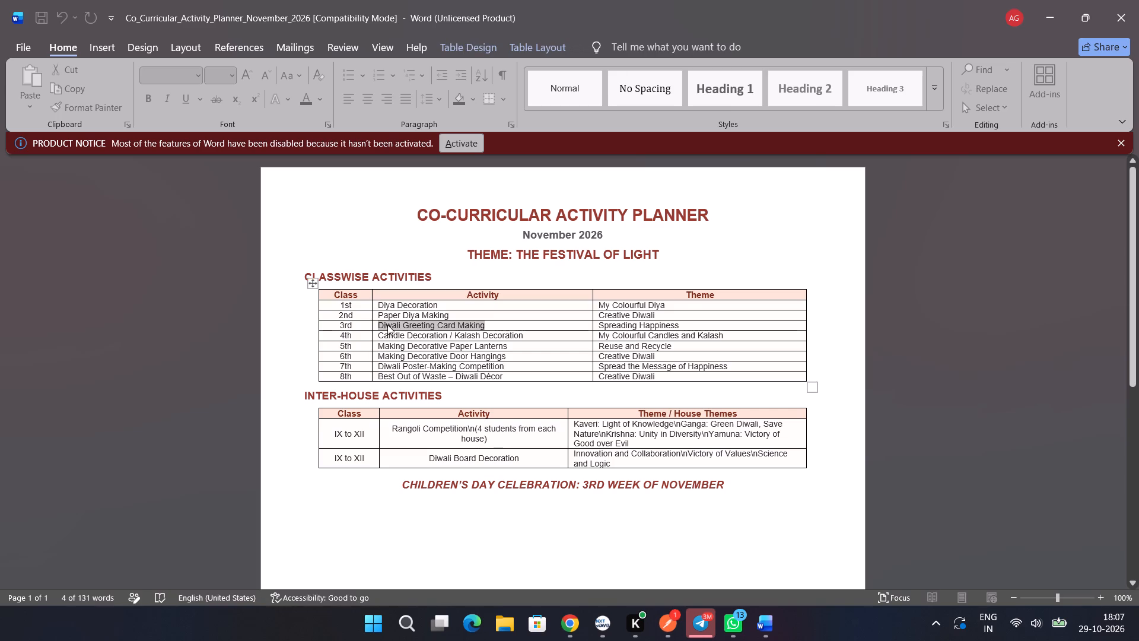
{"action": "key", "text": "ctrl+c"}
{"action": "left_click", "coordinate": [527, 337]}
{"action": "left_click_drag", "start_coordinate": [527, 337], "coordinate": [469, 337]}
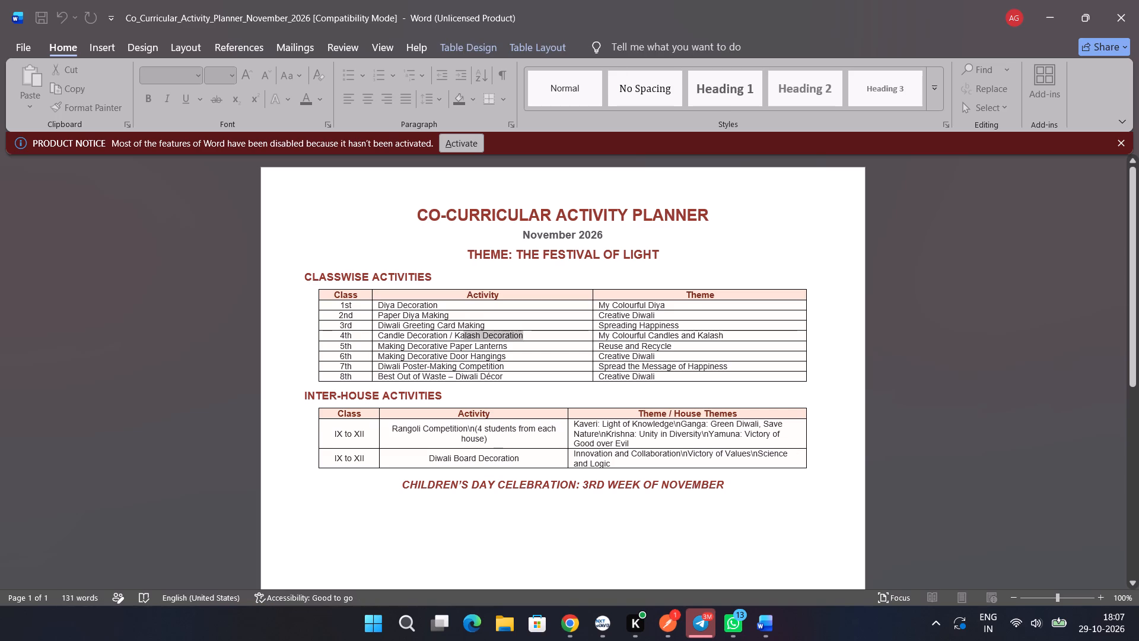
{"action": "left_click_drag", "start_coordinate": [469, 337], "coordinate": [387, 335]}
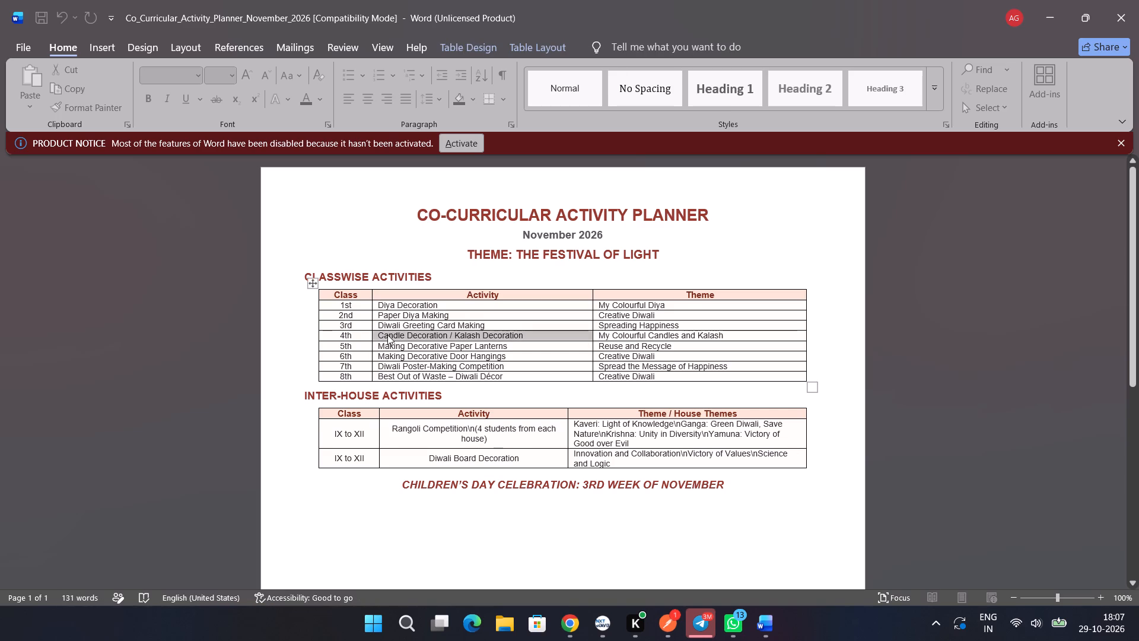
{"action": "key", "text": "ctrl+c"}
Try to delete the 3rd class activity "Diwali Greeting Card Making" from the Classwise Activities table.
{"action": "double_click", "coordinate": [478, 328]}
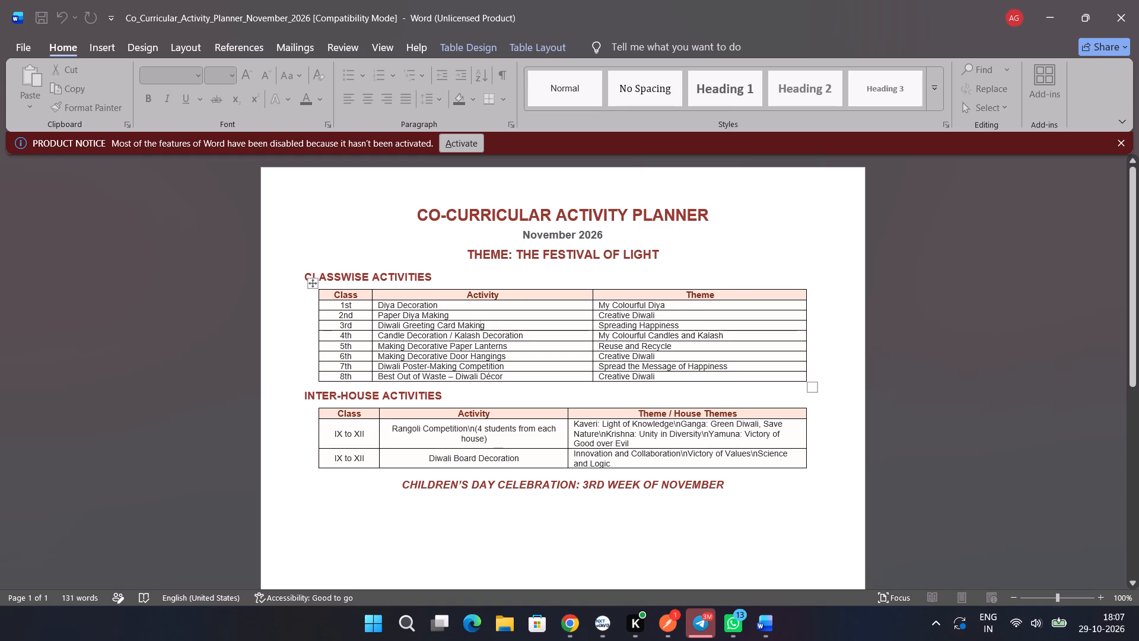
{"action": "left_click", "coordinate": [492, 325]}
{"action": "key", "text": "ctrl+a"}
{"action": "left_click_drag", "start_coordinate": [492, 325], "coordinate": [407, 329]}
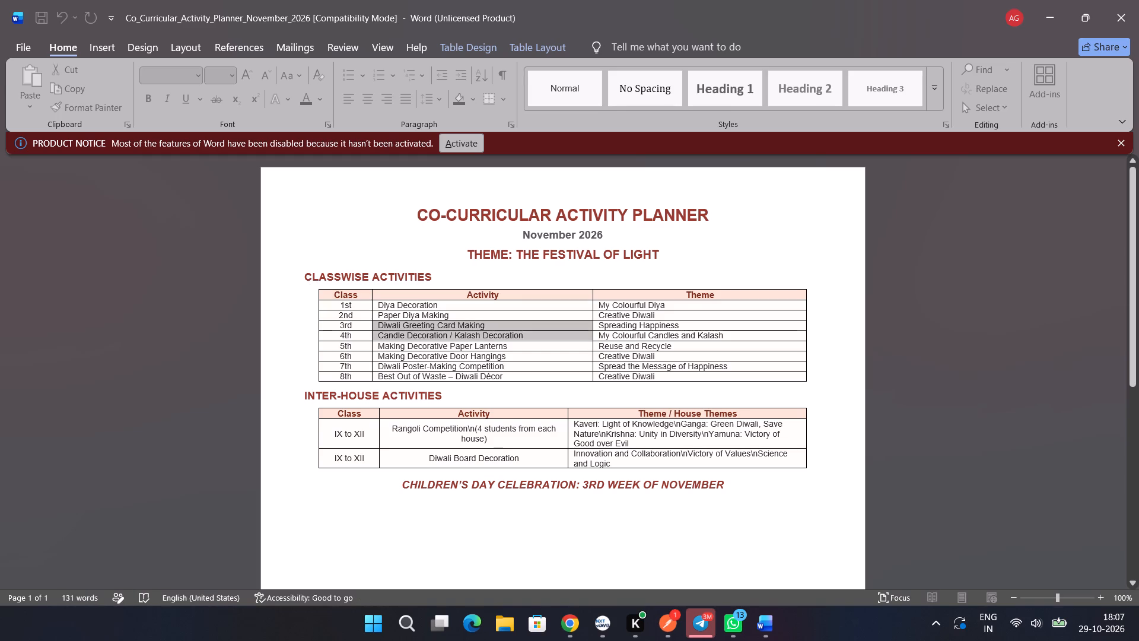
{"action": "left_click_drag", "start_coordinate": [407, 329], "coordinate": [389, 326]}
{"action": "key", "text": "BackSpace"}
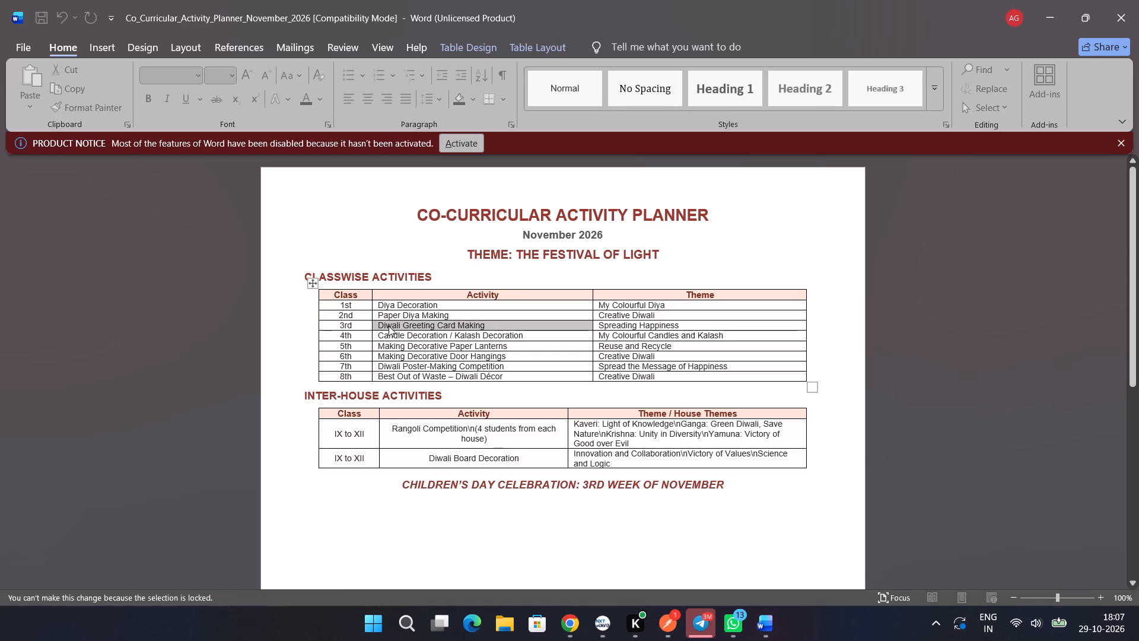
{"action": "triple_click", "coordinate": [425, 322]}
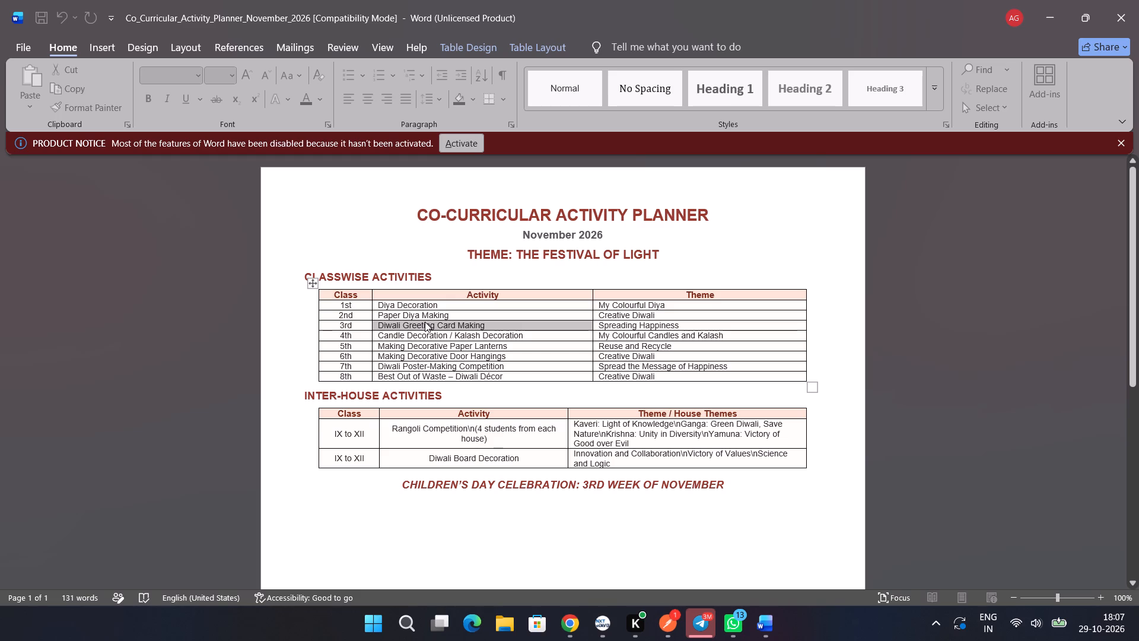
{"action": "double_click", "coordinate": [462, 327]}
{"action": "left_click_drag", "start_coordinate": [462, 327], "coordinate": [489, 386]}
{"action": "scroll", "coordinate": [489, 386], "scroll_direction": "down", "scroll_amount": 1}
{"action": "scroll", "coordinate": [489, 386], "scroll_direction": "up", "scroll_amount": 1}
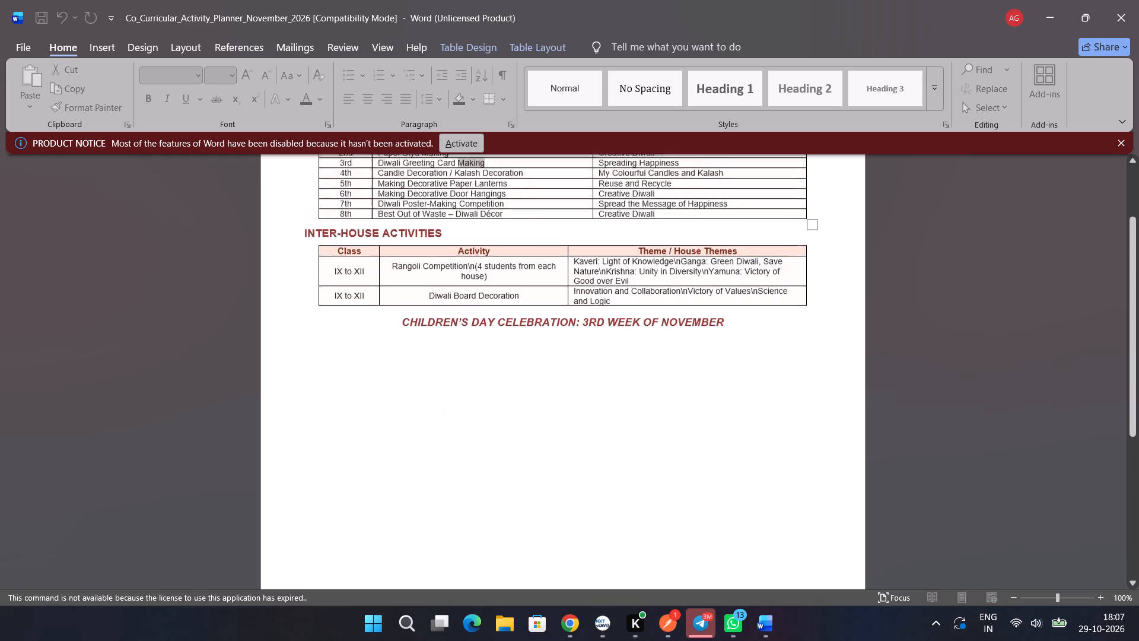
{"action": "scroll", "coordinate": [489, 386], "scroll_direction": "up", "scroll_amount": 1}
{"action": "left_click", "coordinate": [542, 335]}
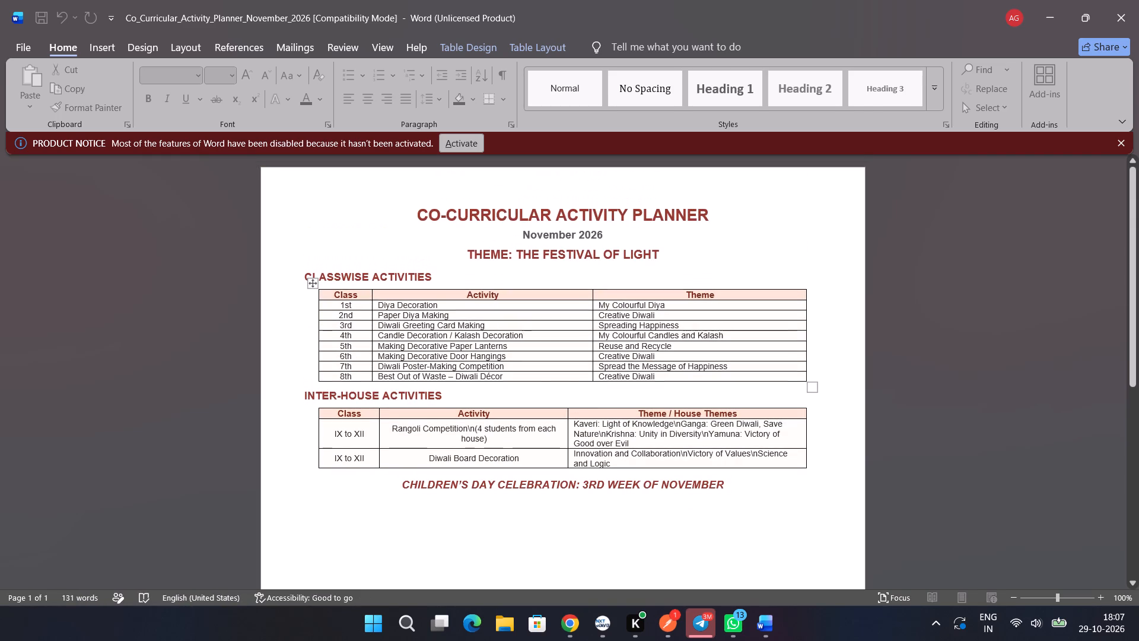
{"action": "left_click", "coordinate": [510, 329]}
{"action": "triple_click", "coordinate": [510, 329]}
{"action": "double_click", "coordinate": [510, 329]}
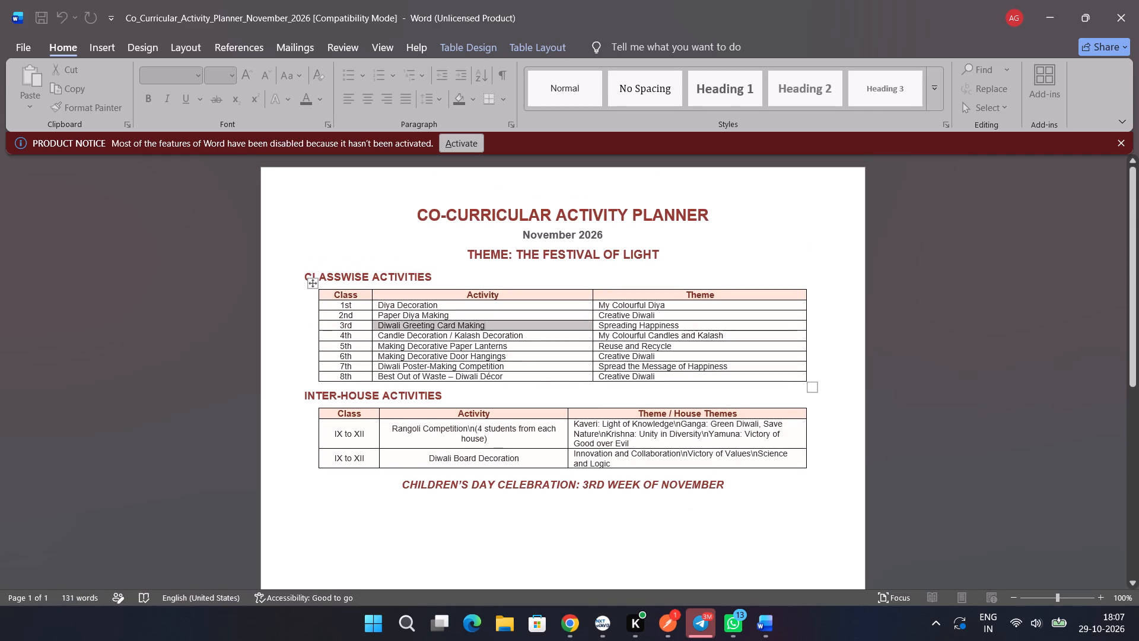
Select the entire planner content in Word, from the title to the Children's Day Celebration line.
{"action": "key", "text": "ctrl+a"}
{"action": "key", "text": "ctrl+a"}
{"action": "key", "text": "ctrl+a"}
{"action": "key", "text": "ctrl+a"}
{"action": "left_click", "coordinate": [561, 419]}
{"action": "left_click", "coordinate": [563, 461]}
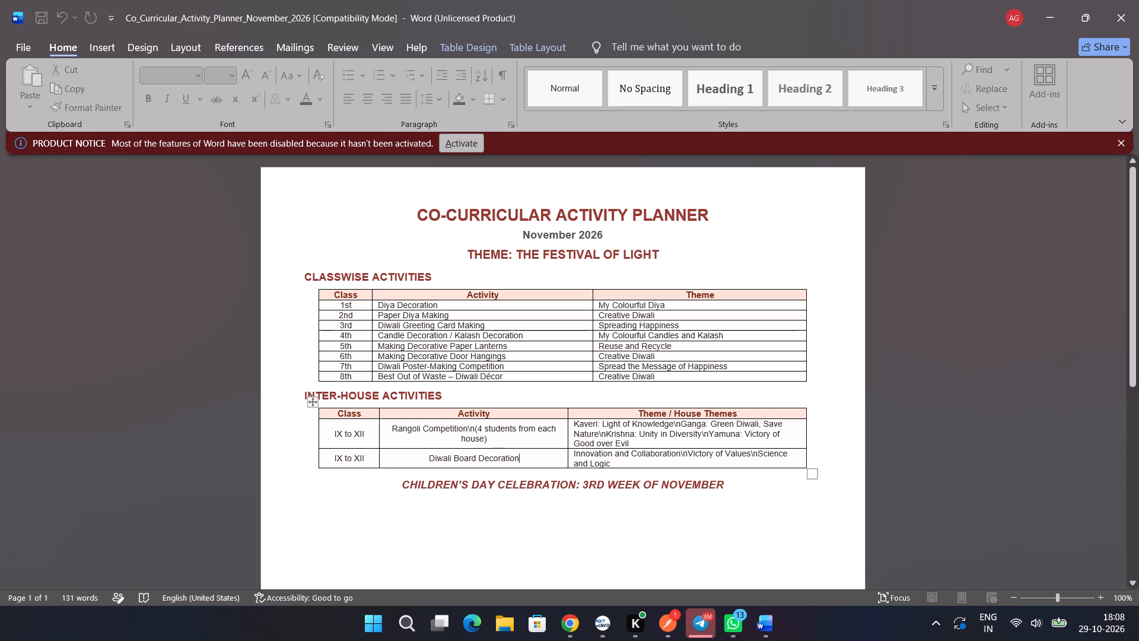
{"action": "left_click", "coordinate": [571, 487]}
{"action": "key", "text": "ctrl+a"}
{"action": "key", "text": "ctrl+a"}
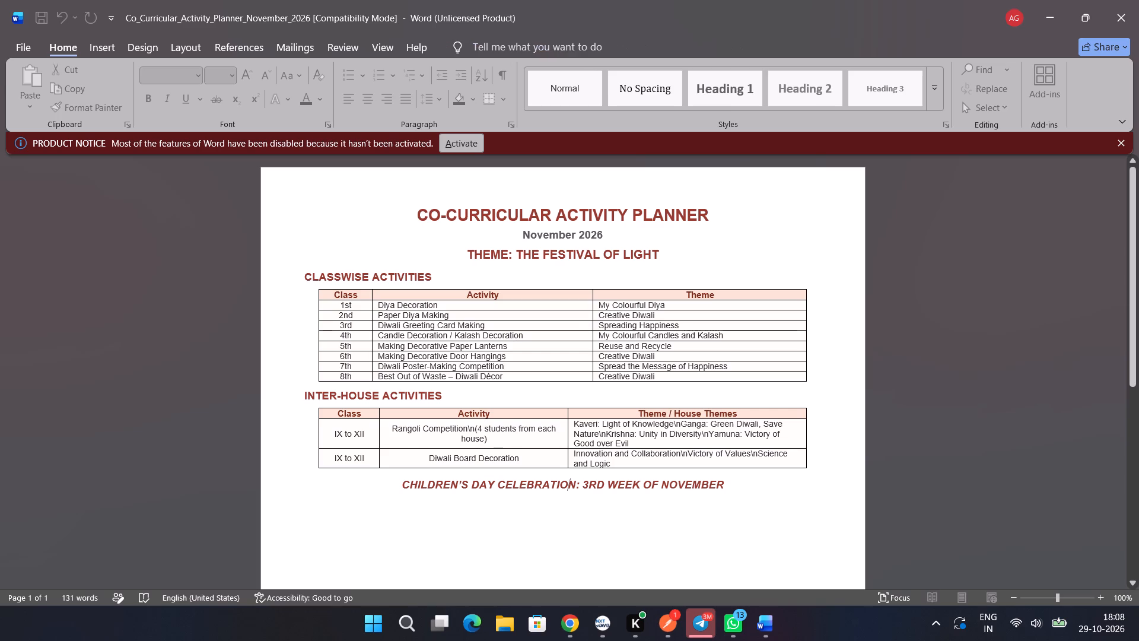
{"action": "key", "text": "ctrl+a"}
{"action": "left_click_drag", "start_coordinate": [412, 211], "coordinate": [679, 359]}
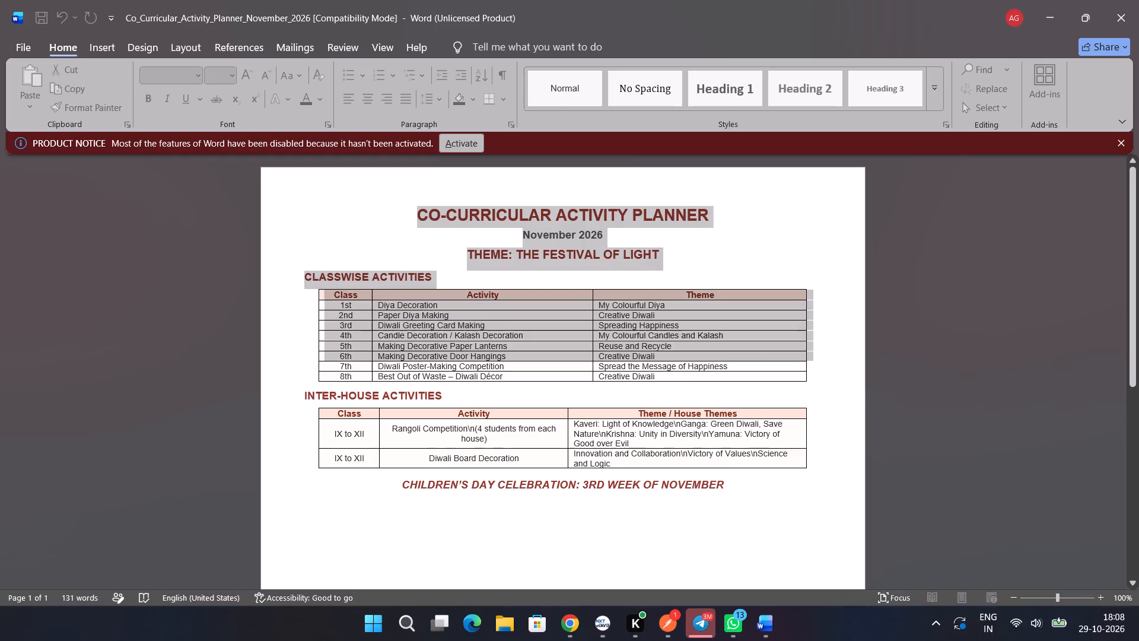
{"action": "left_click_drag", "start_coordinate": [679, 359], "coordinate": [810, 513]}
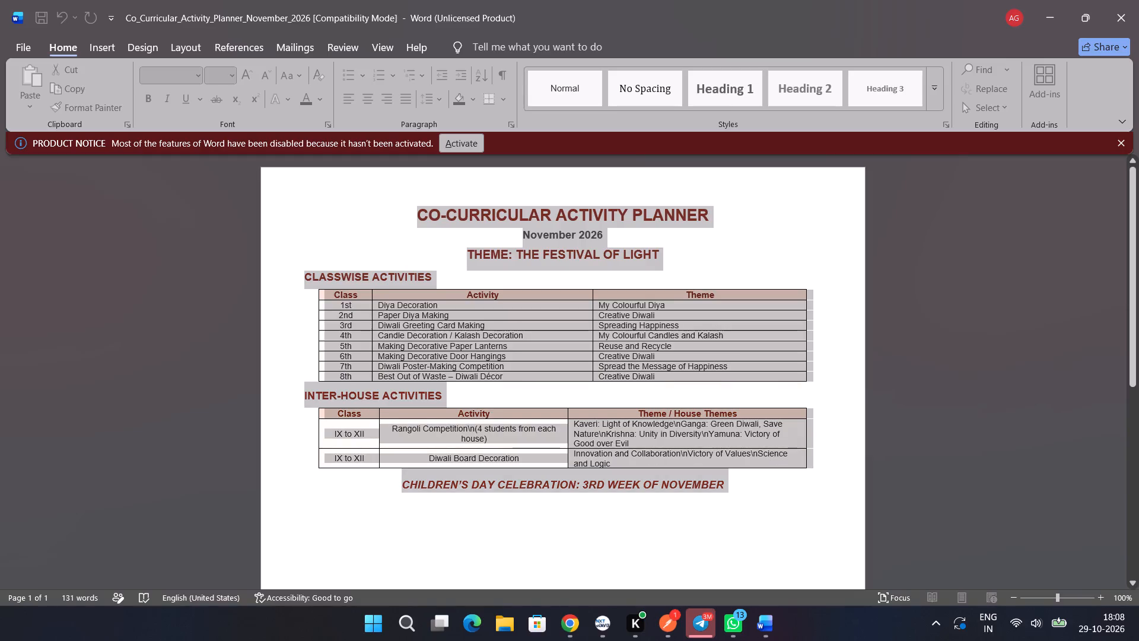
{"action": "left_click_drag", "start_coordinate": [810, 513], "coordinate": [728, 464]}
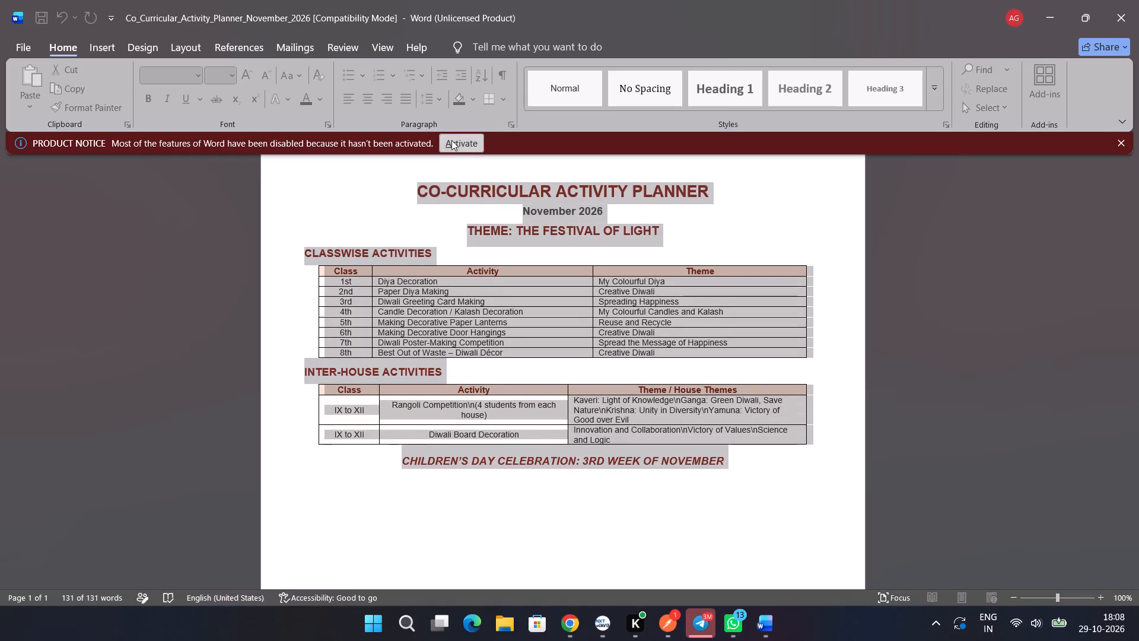
Check Word's activation offer, dismiss it, and look at the editing options available for the selected content.
{"action": "left_click", "coordinate": [455, 145]}
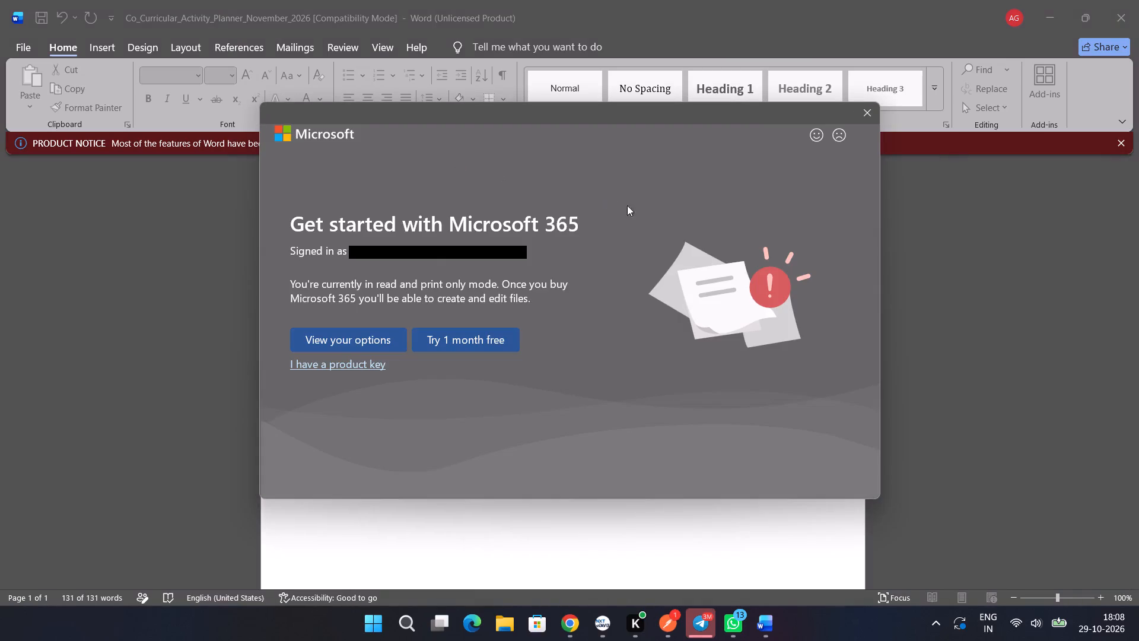
{"action": "left_click", "coordinate": [868, 111]}
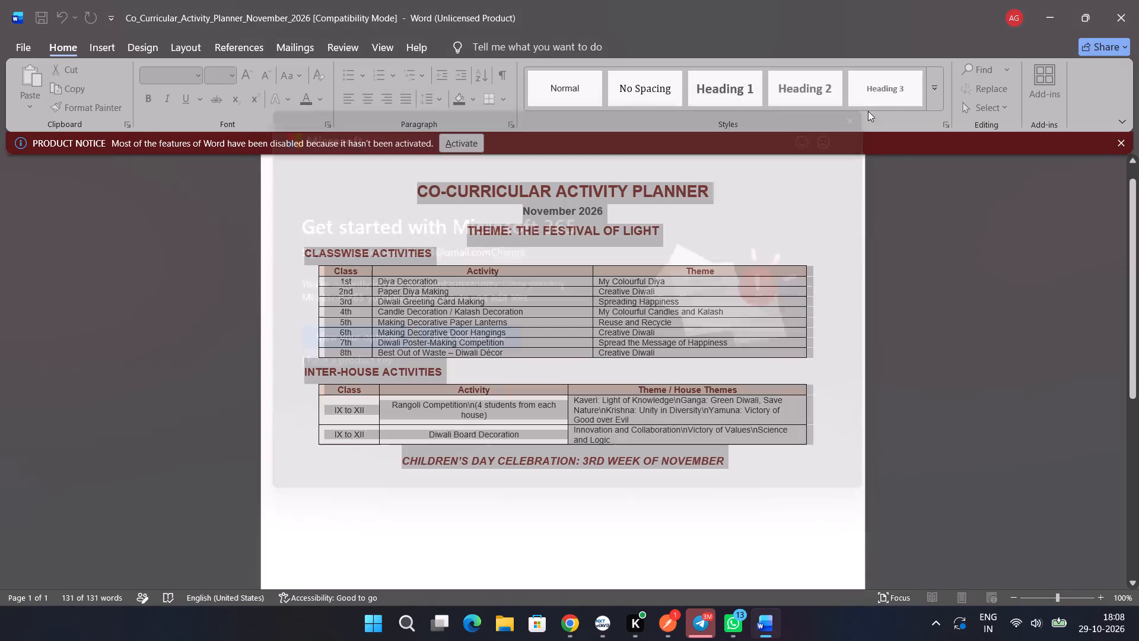
{"action": "right_click", "coordinate": [653, 414]}
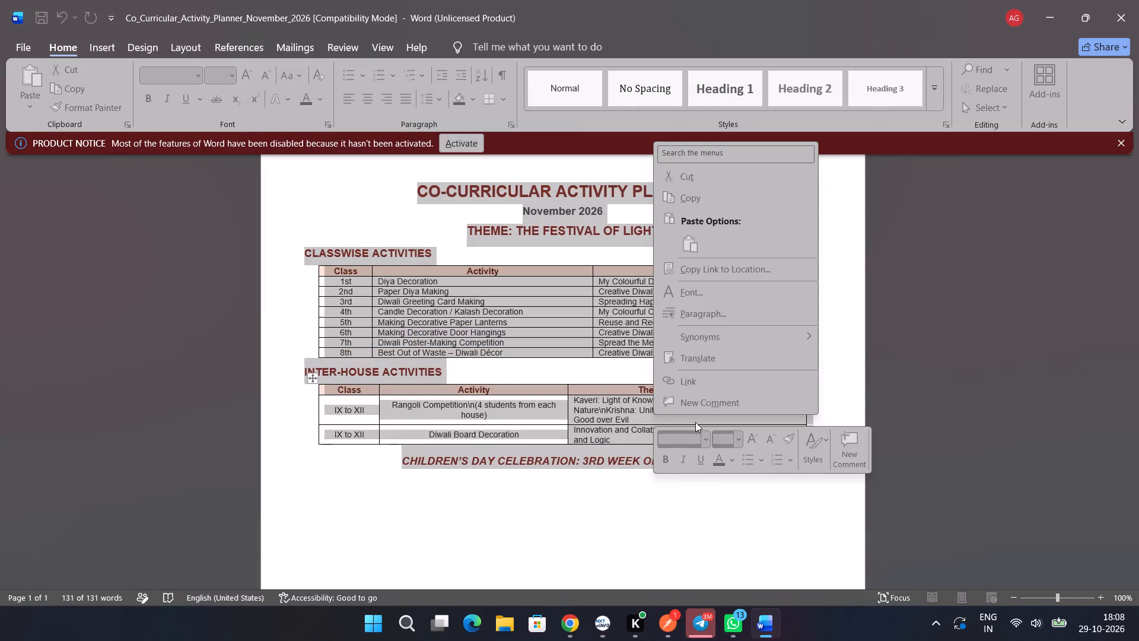
{"action": "left_click", "coordinate": [571, 402]}
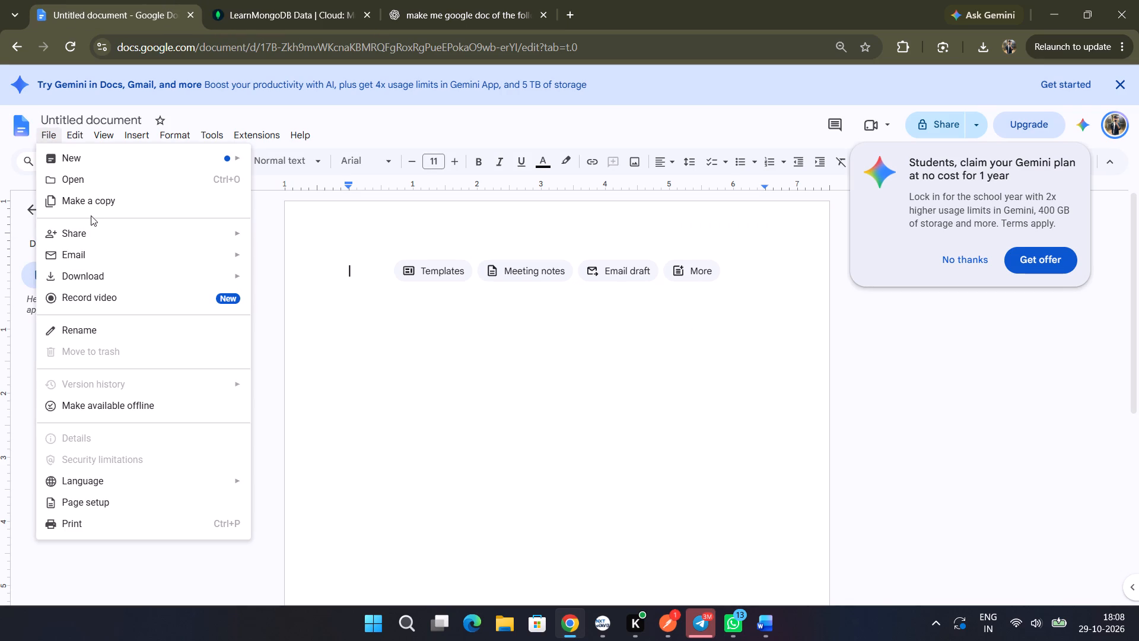
{"action": "left_click", "coordinate": [95, 180]}
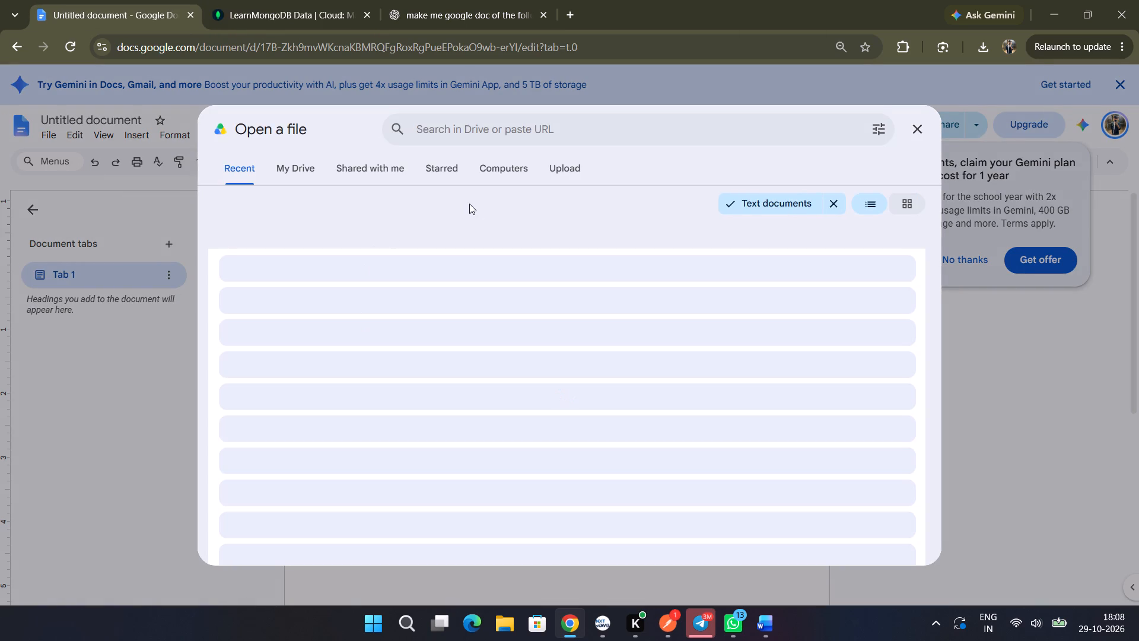
{"action": "left_click", "coordinate": [510, 163]}
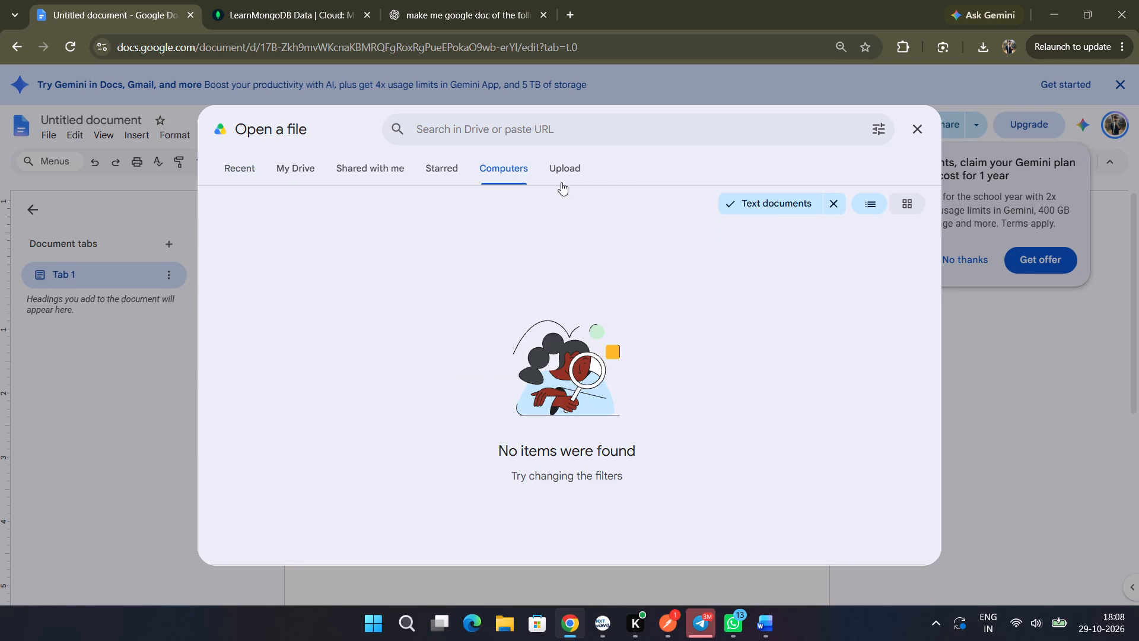
{"action": "left_click", "coordinate": [569, 171]}
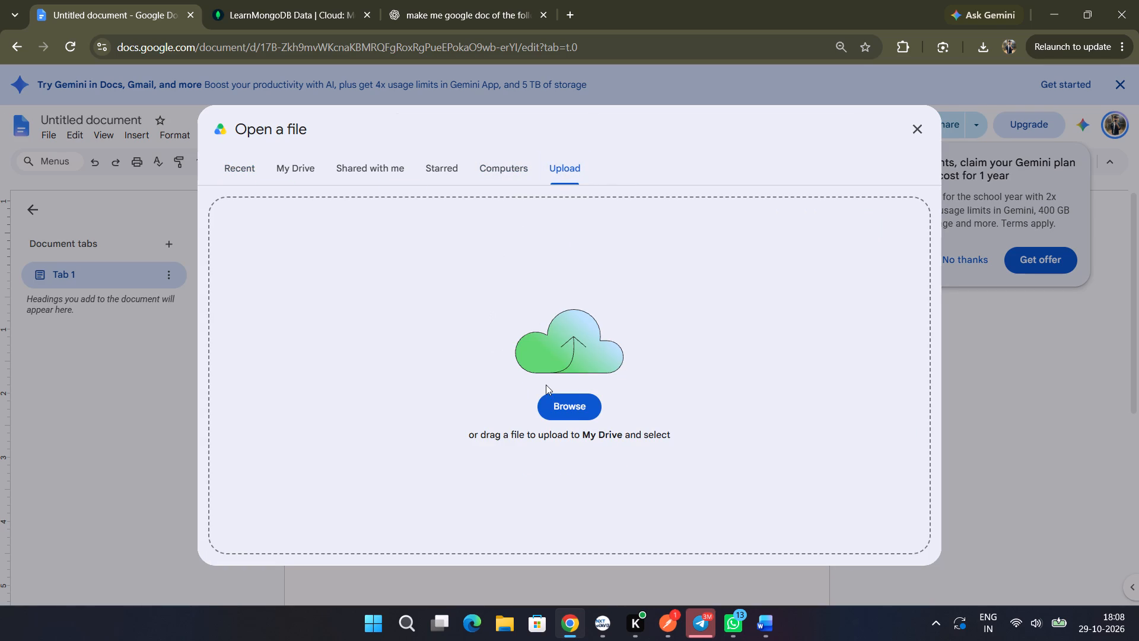
{"action": "left_click", "coordinate": [574, 418]}
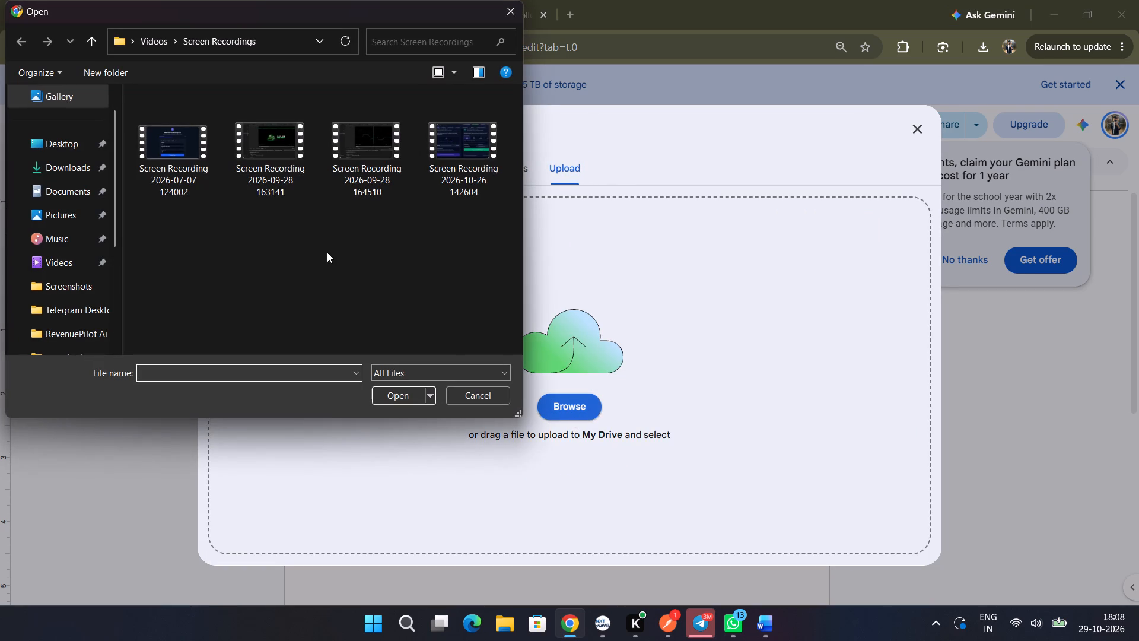
{"action": "left_click", "coordinate": [84, 159]}
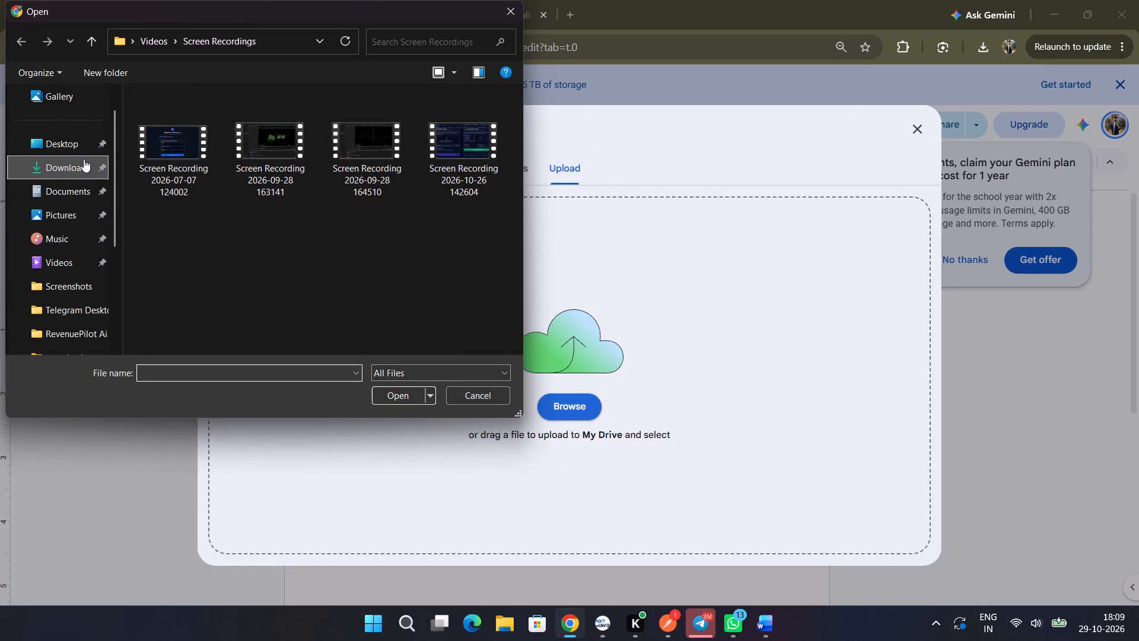
{"action": "left_click", "coordinate": [145, 141]}
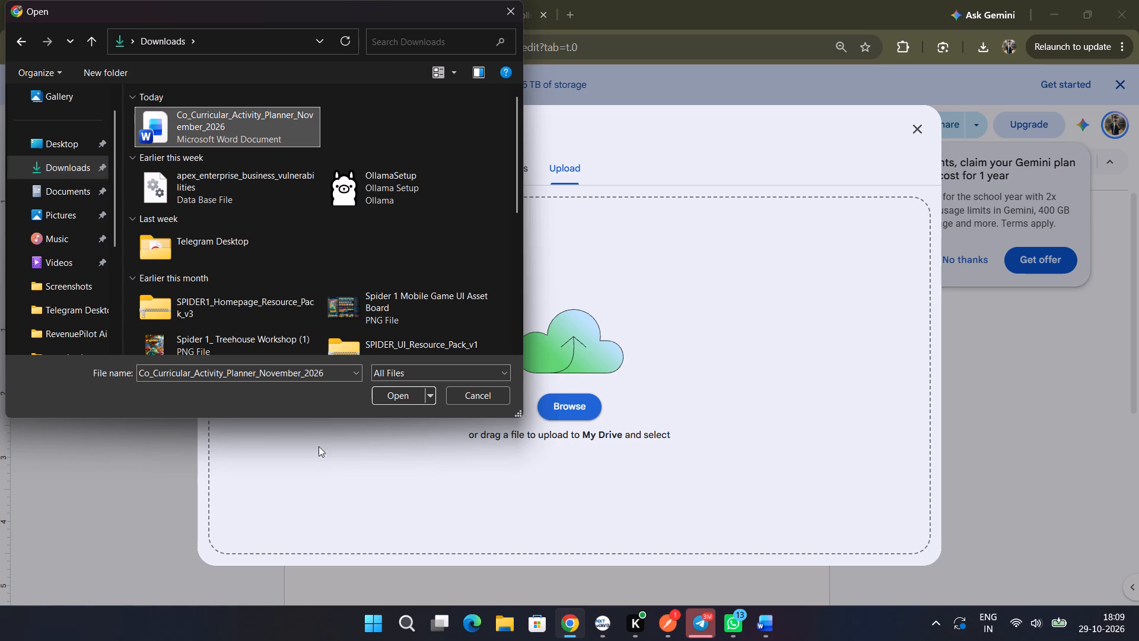
{"action": "left_click", "coordinate": [379, 395]}
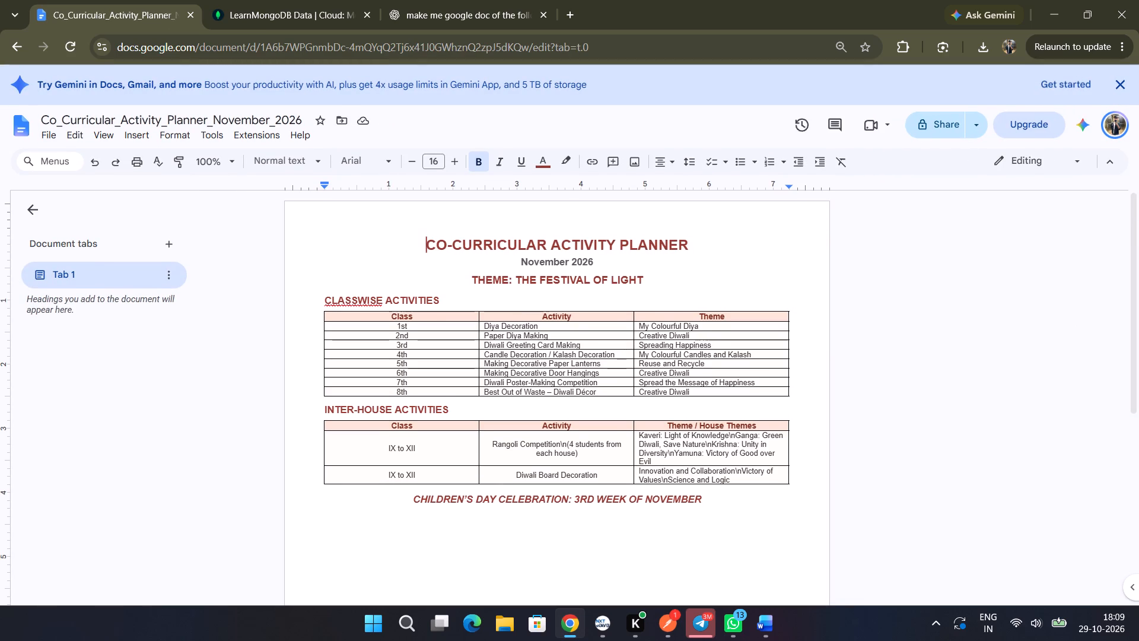
Copy the 3rd class activity "Diwali Greeting Card Making" in the Classwise Activities table.
{"action": "left_click", "coordinate": [583, 347]}
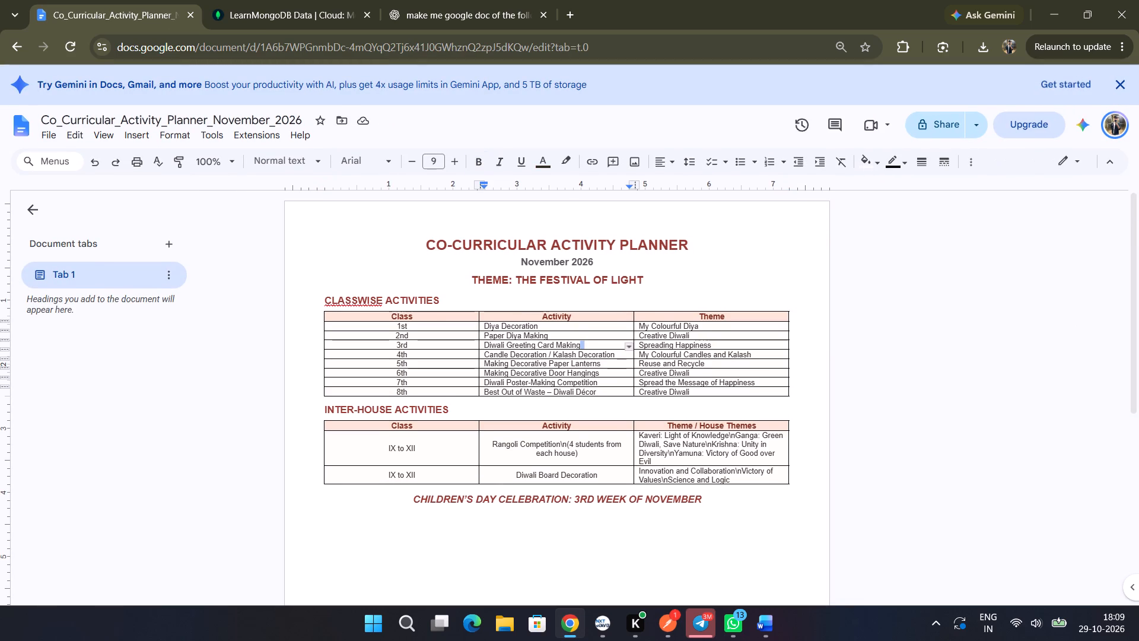
{"action": "left_click_drag", "start_coordinate": [583, 347], "coordinate": [495, 345]}
{"action": "key", "text": "ctrl+c"}
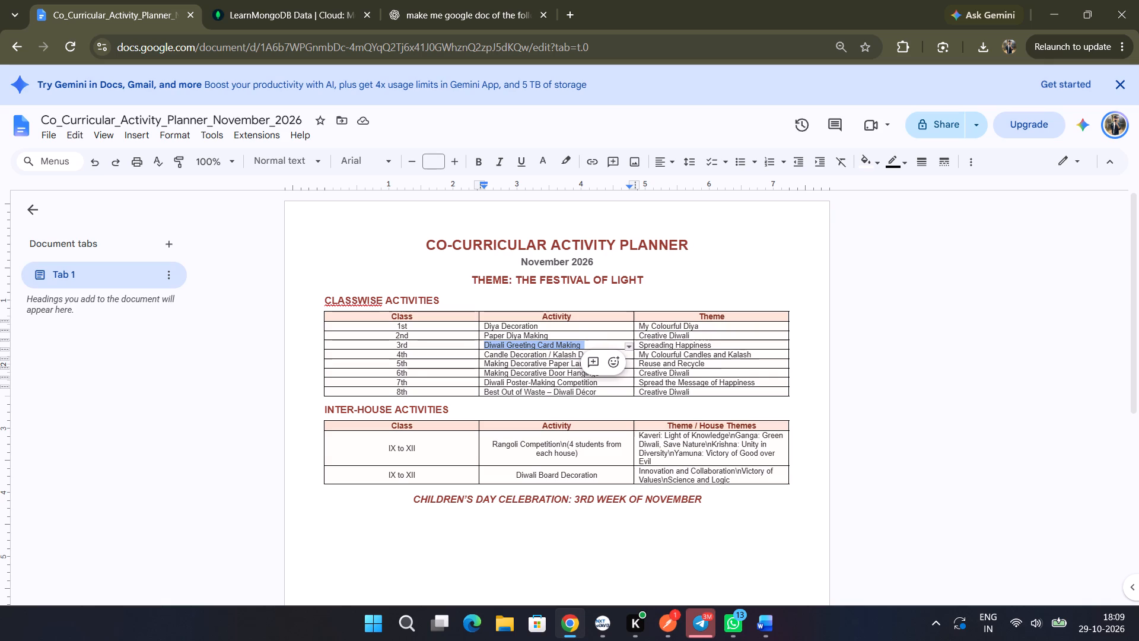
Move the 4th class activity "Candle Decoration / Kalash Decoration" into the 3rd class activity cell.
{"action": "left_click", "coordinate": [558, 356]}
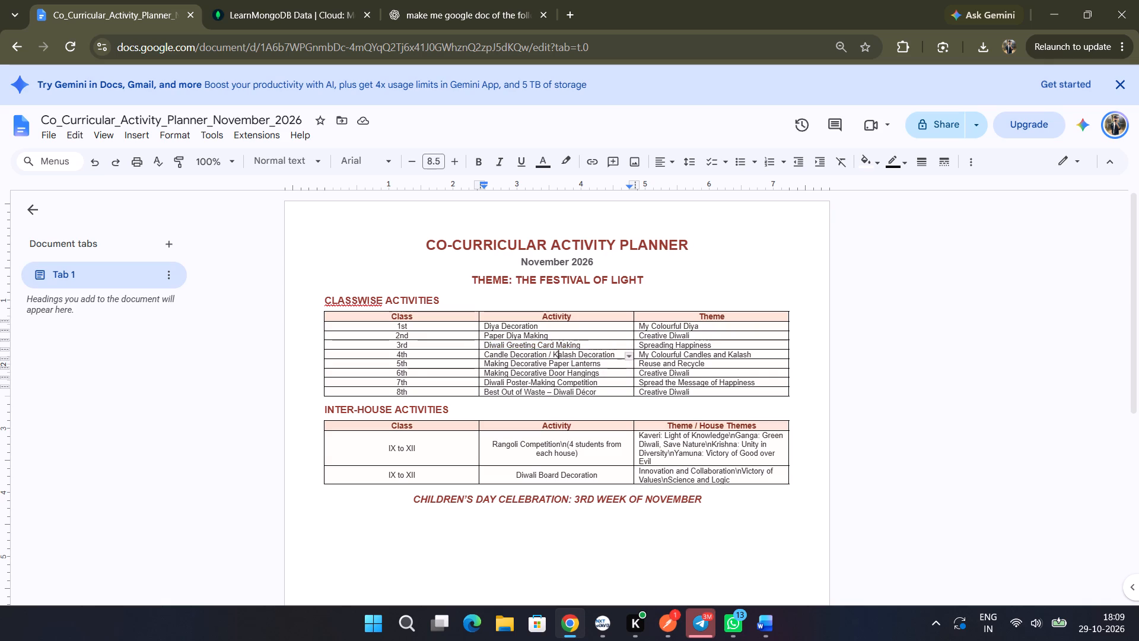
{"action": "left_click_drag", "start_coordinate": [616, 354], "coordinate": [577, 352]}
{"action": "left_click_drag", "start_coordinate": [577, 352], "coordinate": [483, 353]}
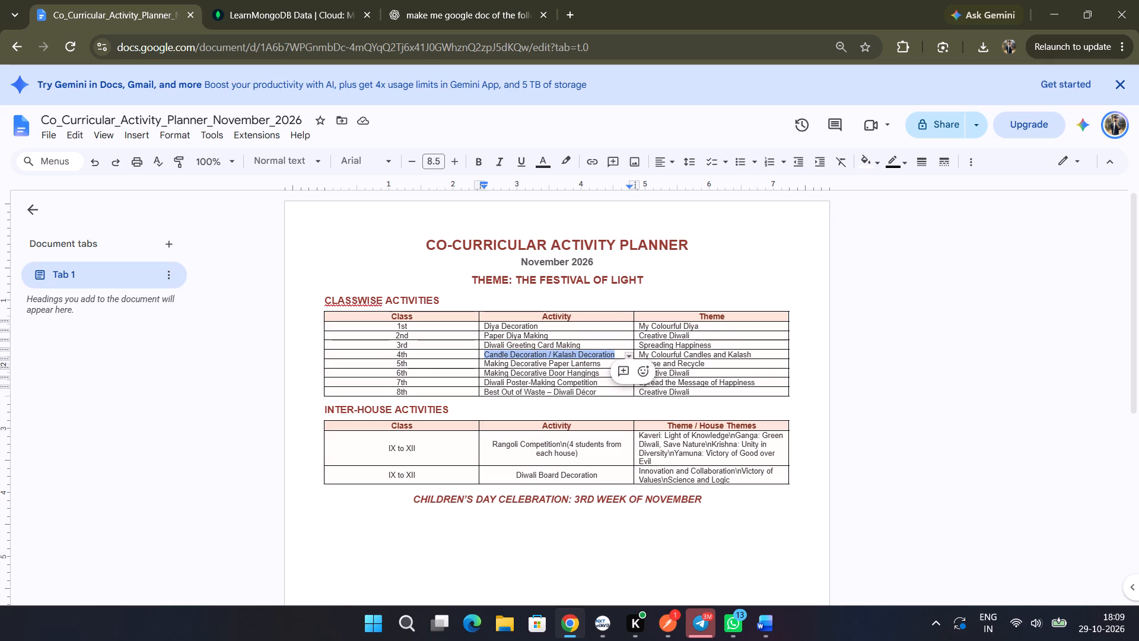
{"action": "left_click_drag", "start_coordinate": [520, 356], "coordinate": [520, 344]}
{"action": "left_click_drag", "start_coordinate": [520, 344], "coordinate": [520, 344]}
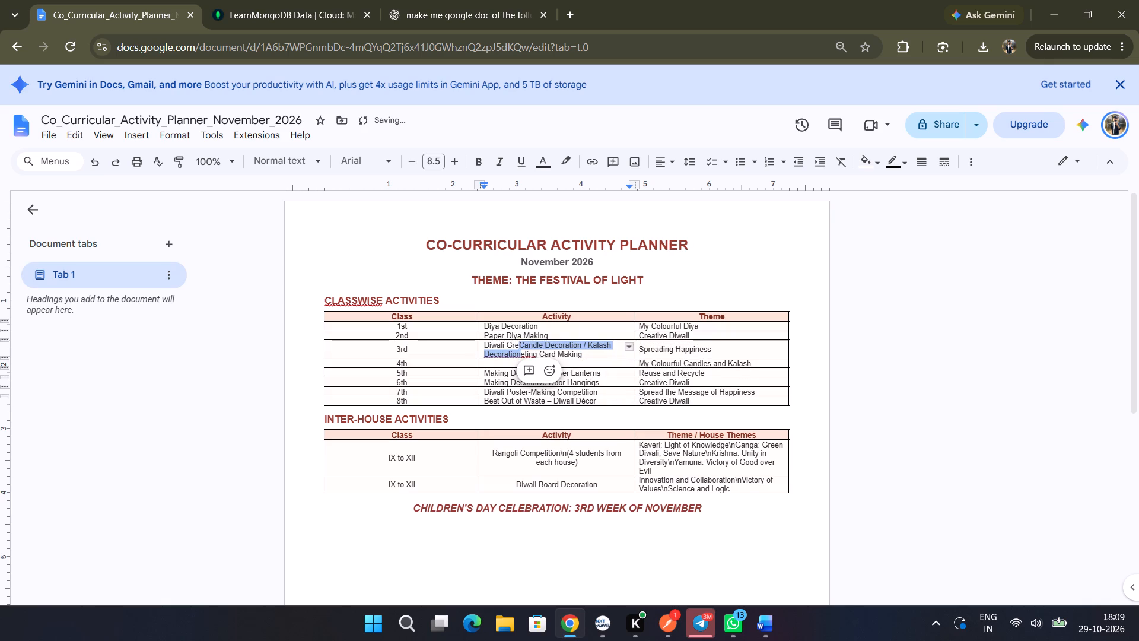
Delete the leftover "Diwali Gre" before "Candle Decoration" in the 3rd class activity cell.
{"action": "left_click", "coordinate": [517, 345]}
{"action": "key", "text": "BackSpace"}
{"action": "key", "text": "BackSpace"}
{"action": "key", "text": "BackSpace"}
{"action": "key", "text": "BackSpace"}
{"action": "key", "text": "BackSpace"}
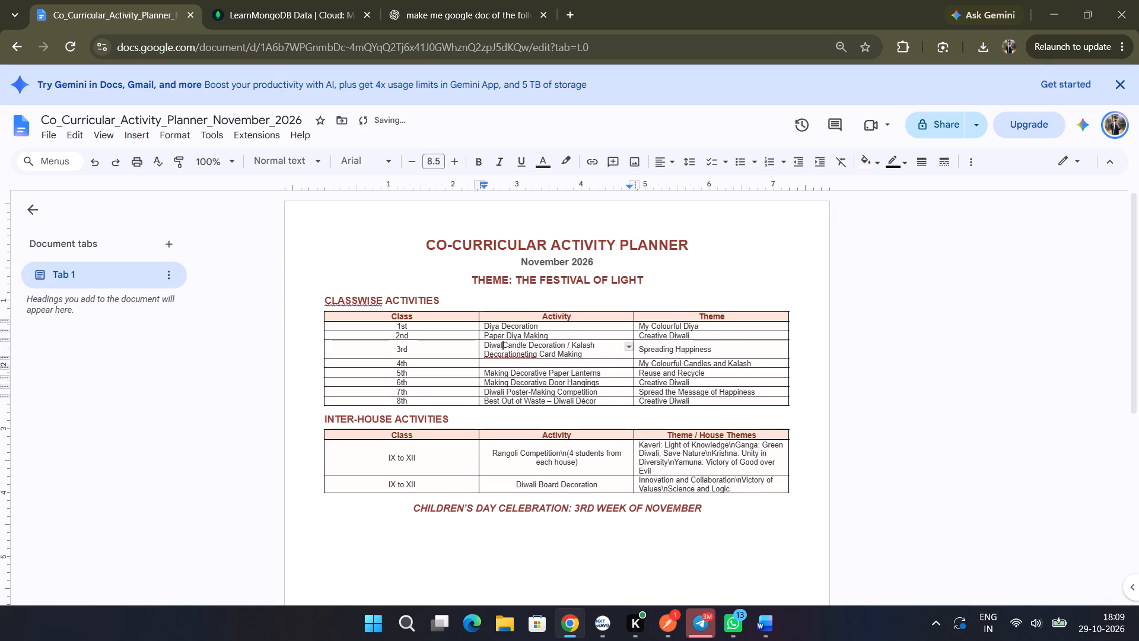
{"action": "key", "text": "BackSpace"}
{"action": "key", "text": "BackSpace"}
{"action": "key", "text": "BackSpace"}
{"action": "key", "text": "BackSpace"}
{"action": "key", "text": "BackSpace"}
{"action": "key", "text": "BackSpace"}
Delete the trailing "Card Making" from the end of the 3rd class activity cell.
{"action": "left_click", "coordinate": [591, 351]}
{"action": "key", "text": "BackSpace"}
{"action": "key", "text": "BackSpace"}
{"action": "key", "text": "BackSpace"}
{"action": "key", "text": "BackSpace"}
{"action": "key", "text": "BackSpace"}
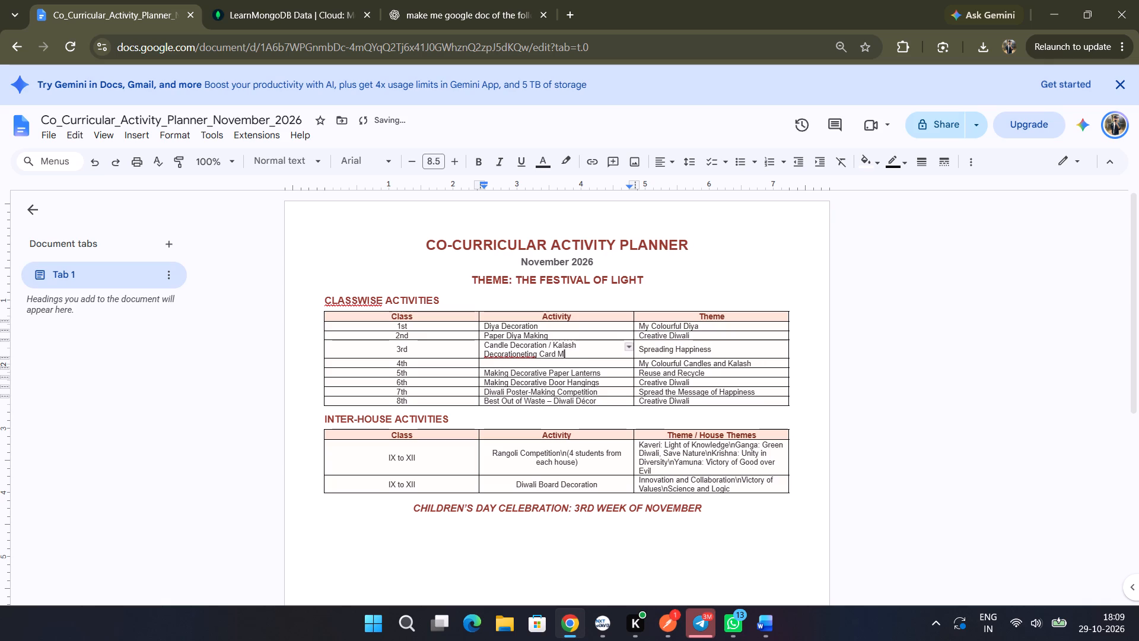
{"action": "key", "text": "BackSpace"}
{"action": "key", "text": "BackSpace"}
{"action": "key", "text": "BackSpace"}
{"action": "key", "text": "BackSpace"}
{"action": "key", "text": "BackSpace"}
{"action": "key", "text": "BackSpace"}
{"action": "key", "text": "BackSpace"}
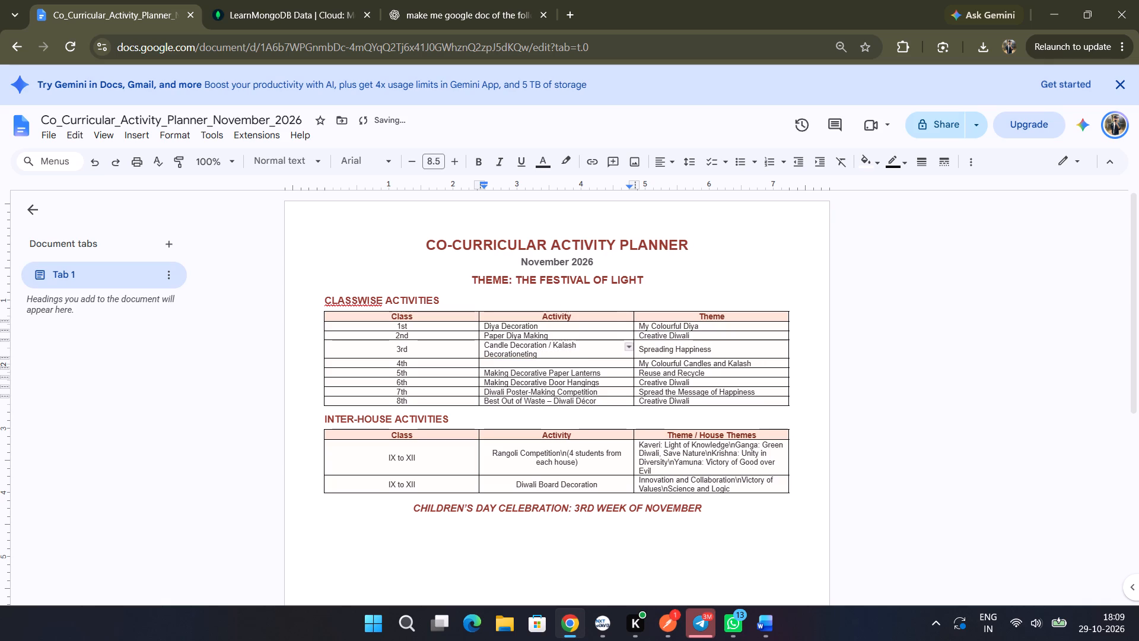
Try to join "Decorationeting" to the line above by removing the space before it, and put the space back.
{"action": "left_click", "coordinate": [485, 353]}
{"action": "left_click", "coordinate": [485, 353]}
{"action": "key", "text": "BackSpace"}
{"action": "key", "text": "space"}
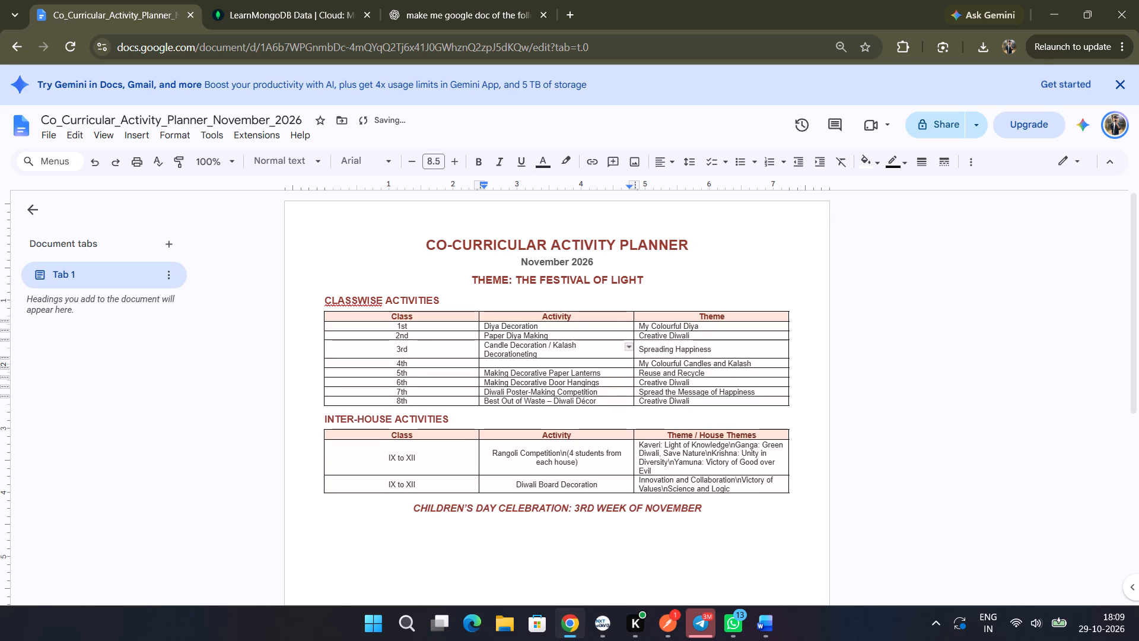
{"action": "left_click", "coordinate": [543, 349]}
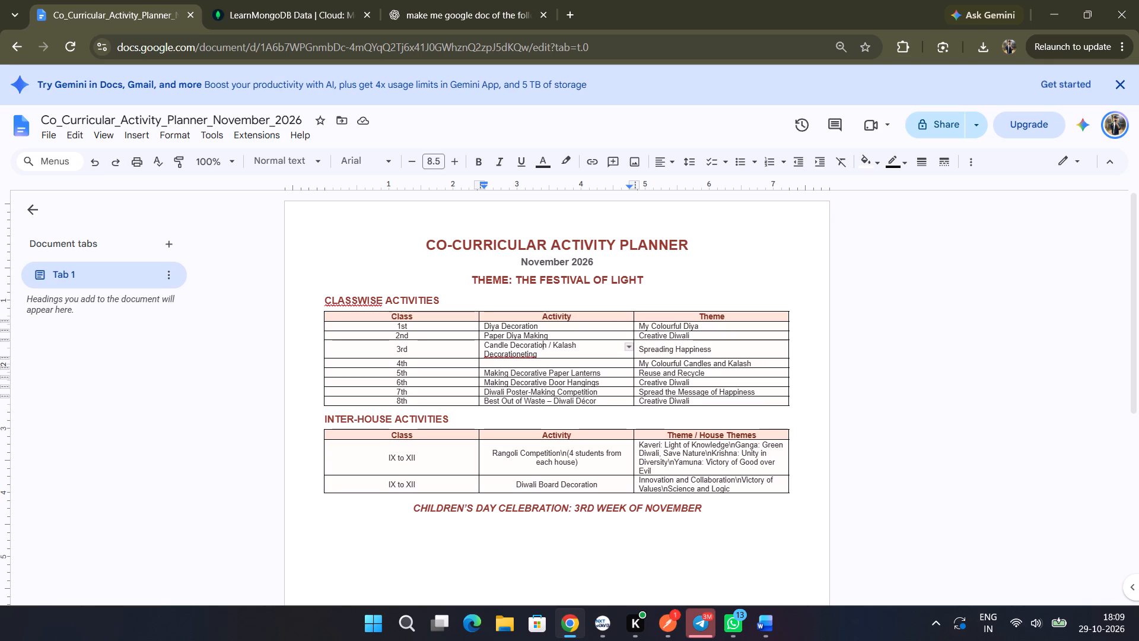
Delete "Decorationeting" from the end of the 3rd class activity cell, leaving "Candle Decoration / Kalash".
{"action": "left_click", "coordinate": [543, 355]}
{"action": "key", "text": "BackSpace"}
{"action": "key", "text": "BackSpace"}
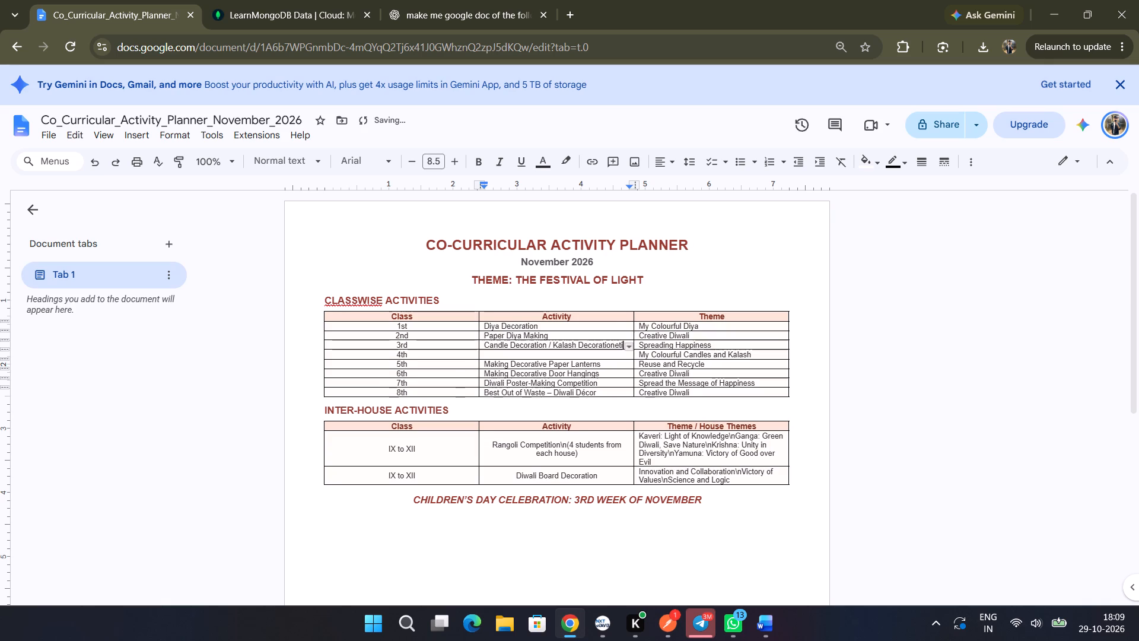
{"action": "key", "text": "BackSpace"}
{"action": "key", "text": "BackSpace"}
{"action": "key", "text": "BackSpace"}
{"action": "key", "text": "BackSpace"}
{"action": "key", "text": "BackSpace"}
{"action": "key", "text": "BackSpace"}
{"action": "key", "text": "BackSpace"}
{"action": "key", "text": "BackSpace"}
{"action": "key", "text": "BackSpace"}
{"action": "key", "text": "BackSpace"}
{"action": "key", "text": "BackSpace"}
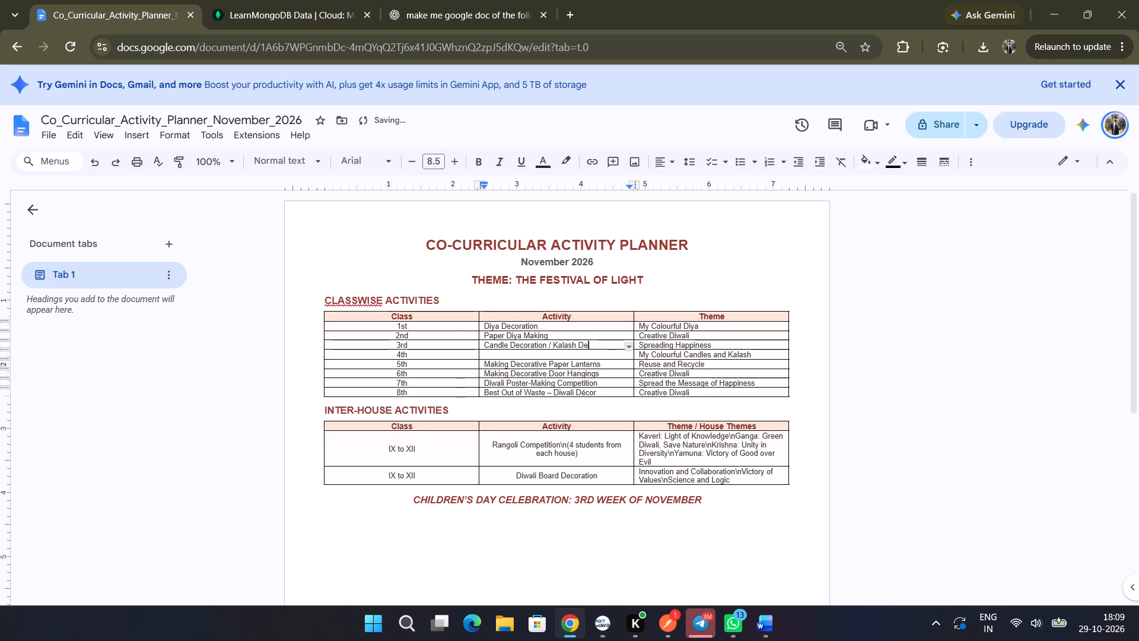
{"action": "key", "text": "BackSpace"}
{"action": "key", "text": "BackSpace"}
{"action": "key", "text": "BackSpace"}
Paste "Diwali Greeting Card Making" into the empty 4th class activity cell and remove the extra blank line below it.
{"action": "left_click", "coordinate": [553, 356]}
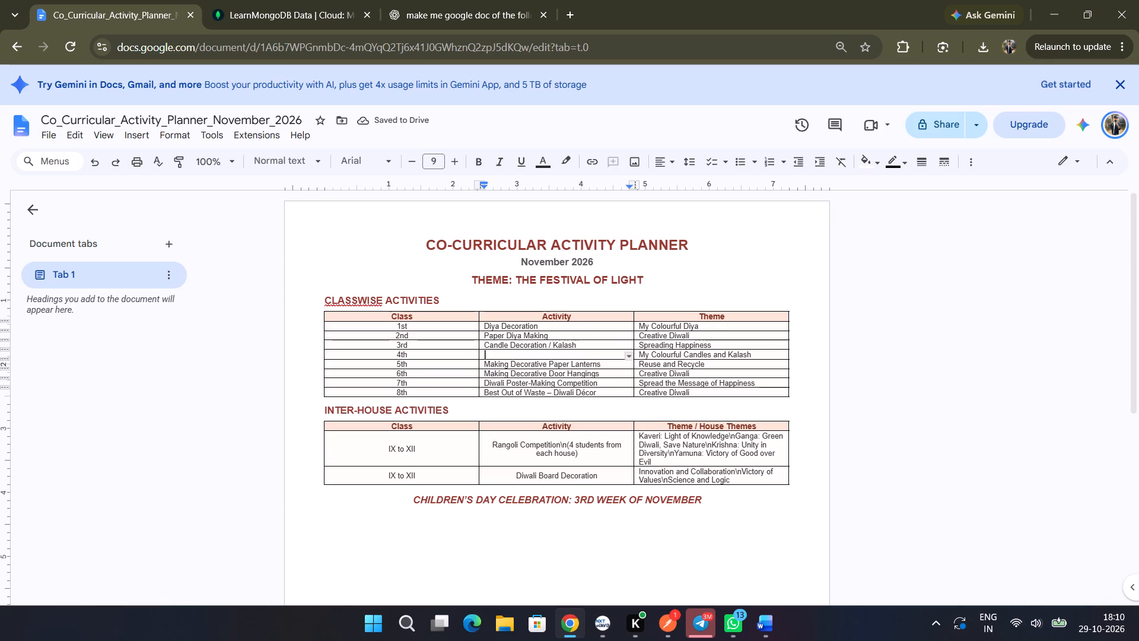
{"action": "key", "text": "ctrl+v"}
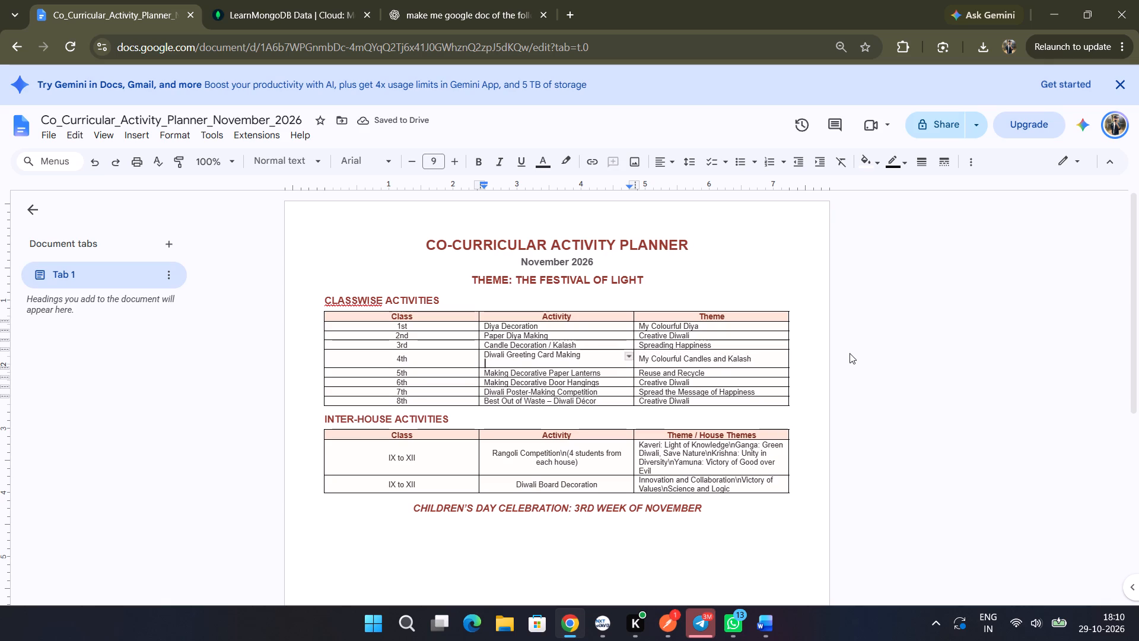
{"action": "left_click", "coordinate": [869, 356]}
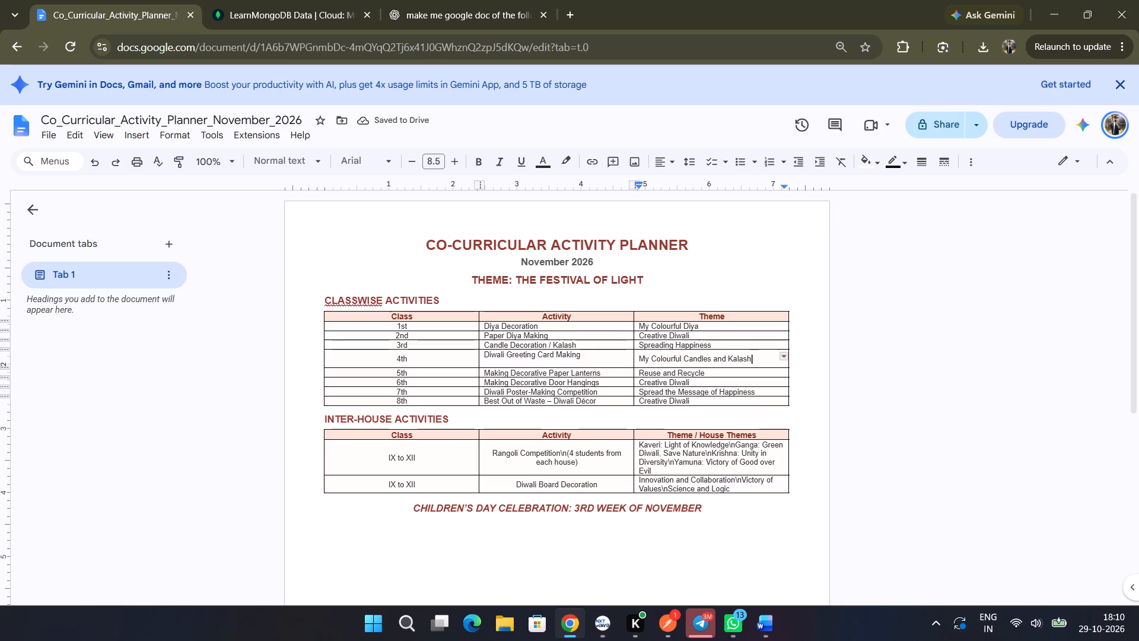
{"action": "left_click", "coordinate": [573, 362]}
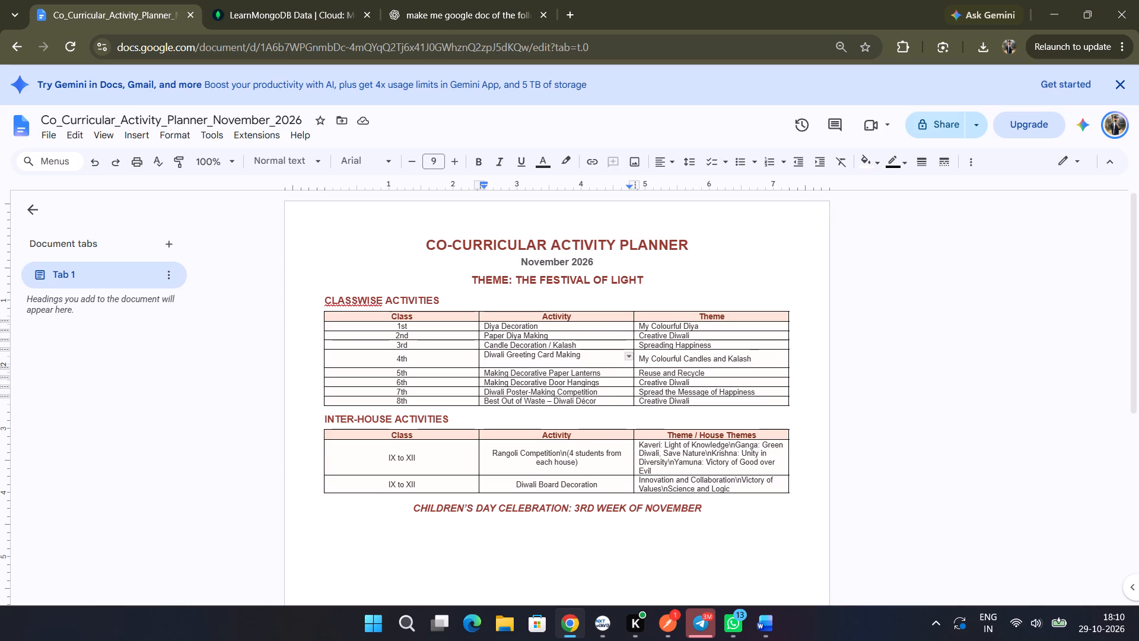
{"action": "key", "text": "BackSpace"}
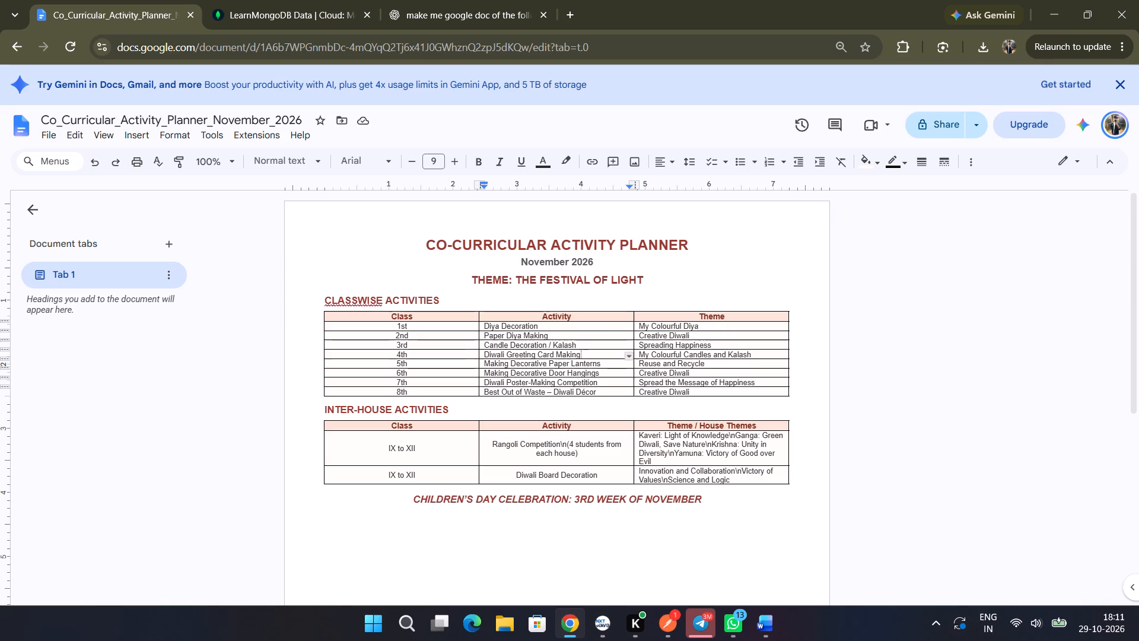
Replace the literal "\n" after "Rangoli Competition" with a line break before "(4 students from each house)".
{"action": "scroll", "coordinate": [431, 446], "scroll_direction": "down", "scroll_amount": 1}
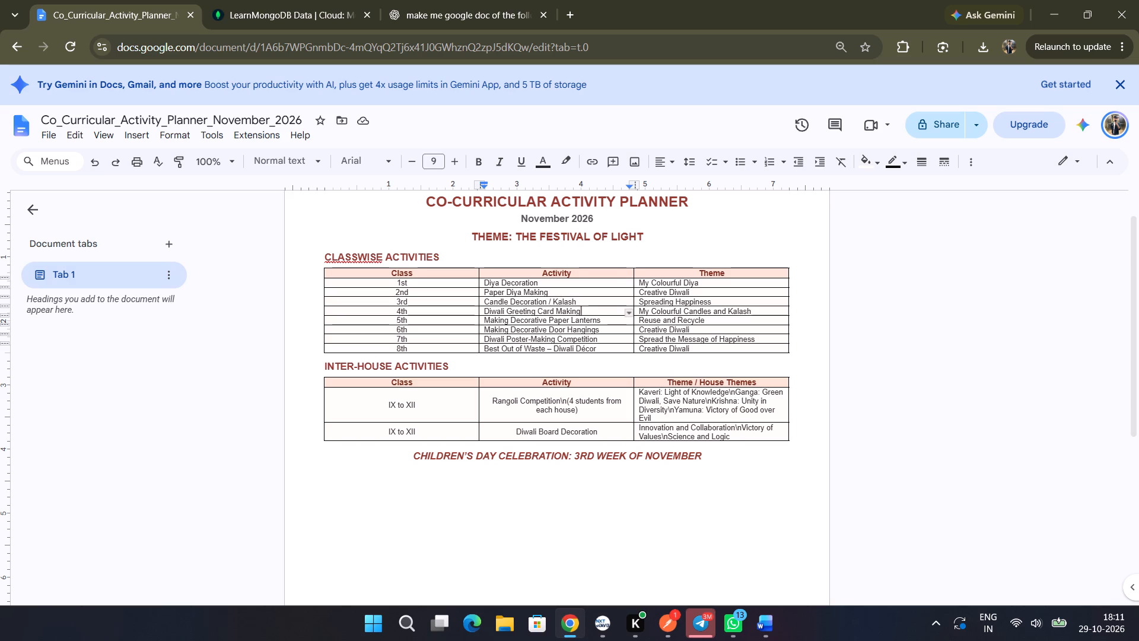
{"action": "left_click", "coordinate": [565, 404]}
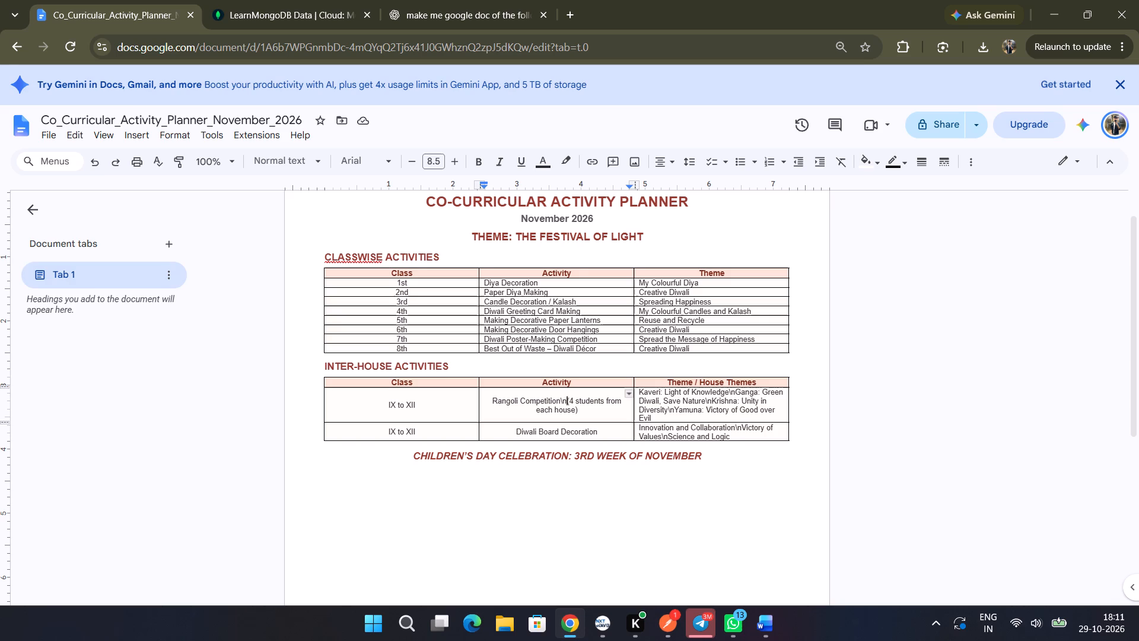
{"action": "key", "text": "BackSpace"}
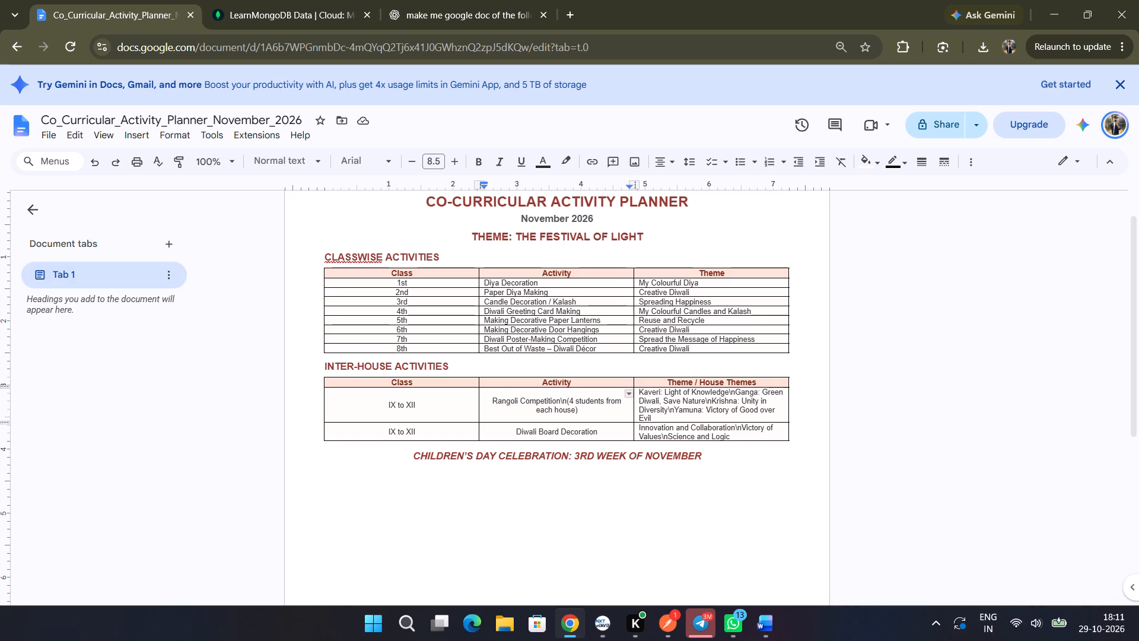
{"action": "key", "text": "BackSpace"}
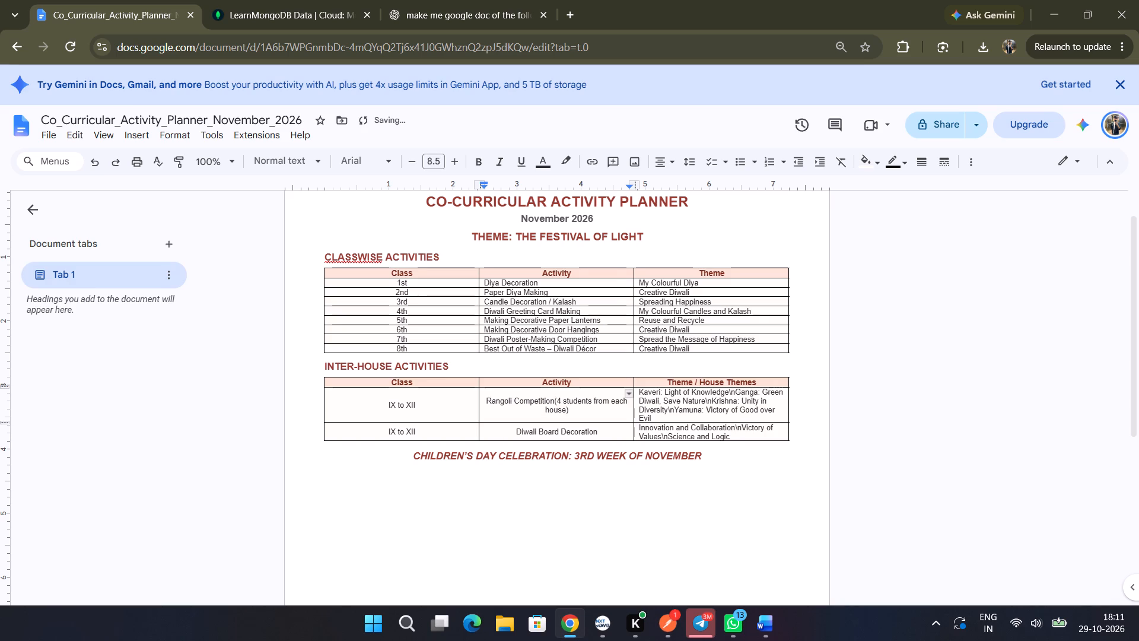
{"action": "key", "text": "Return"}
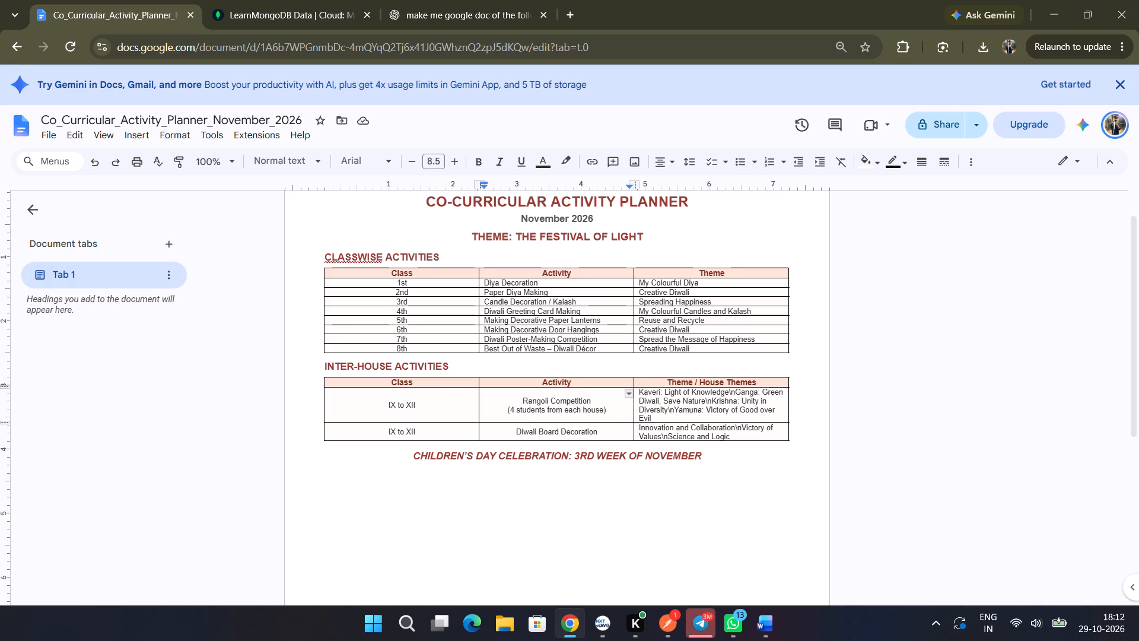
Replace each literal "\n" in the Rangoli Competition house themes with a line break, putting Kaveri, Ganga, Krishna and Yamuna on separate lines.
{"action": "left_click", "coordinate": [735, 393]}
{"action": "key", "text": "BackSpace"}
{"action": "key", "text": "BackSpace"}
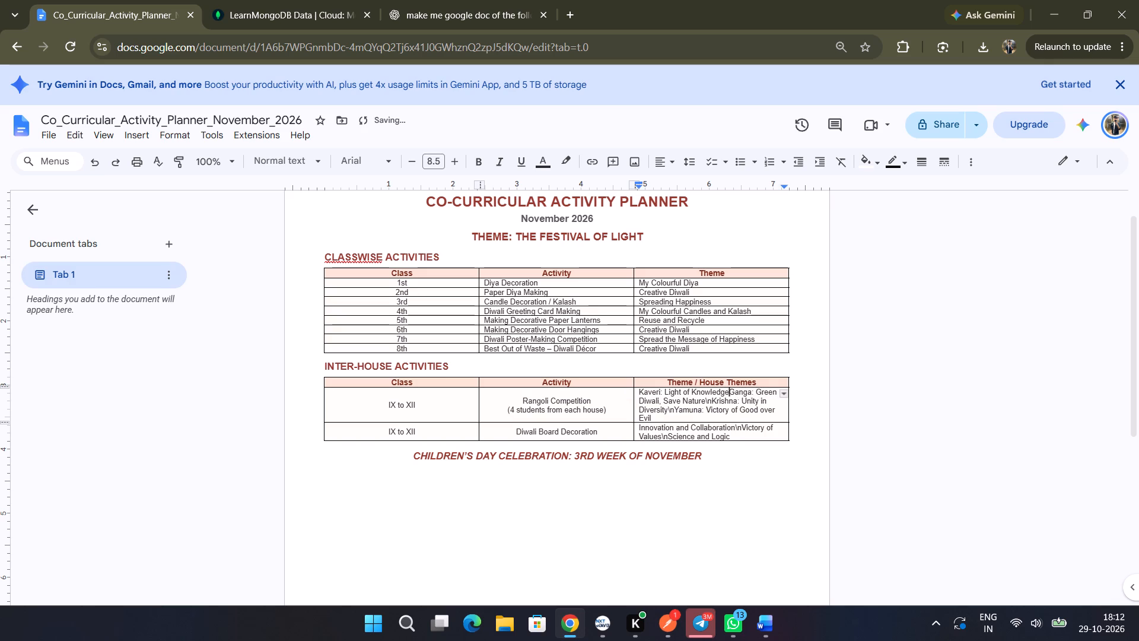
{"action": "key", "text": "Return"}
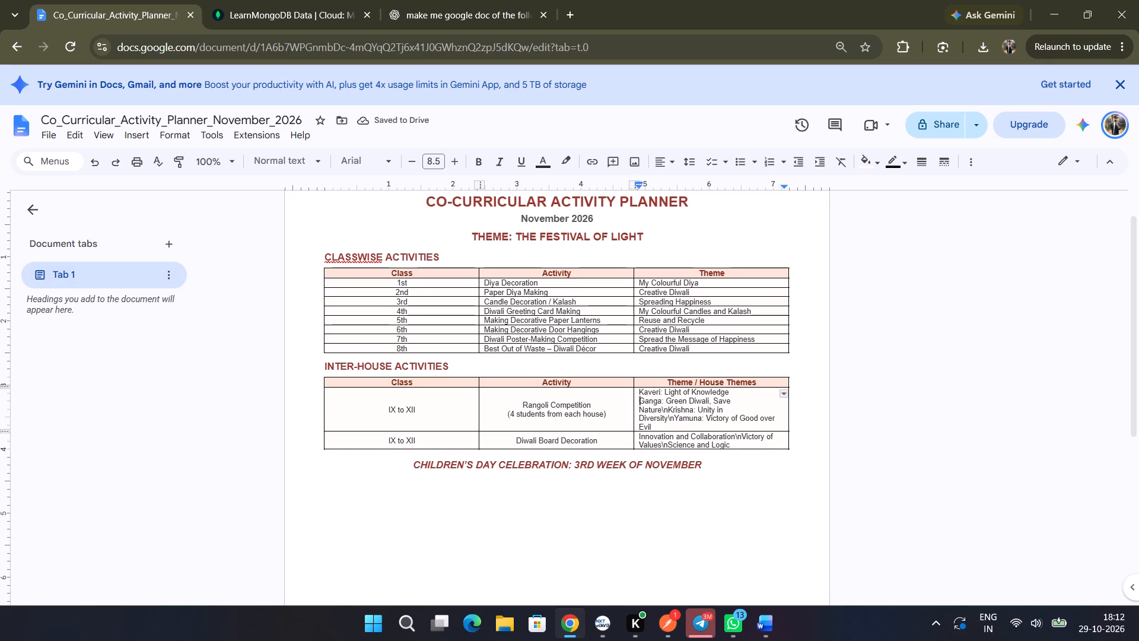
{"action": "left_click", "coordinate": [665, 411]}
{"action": "left_click", "coordinate": [668, 411]}
{"action": "key", "text": "BackSpace"}
{"action": "key", "text": "BackSpace"}
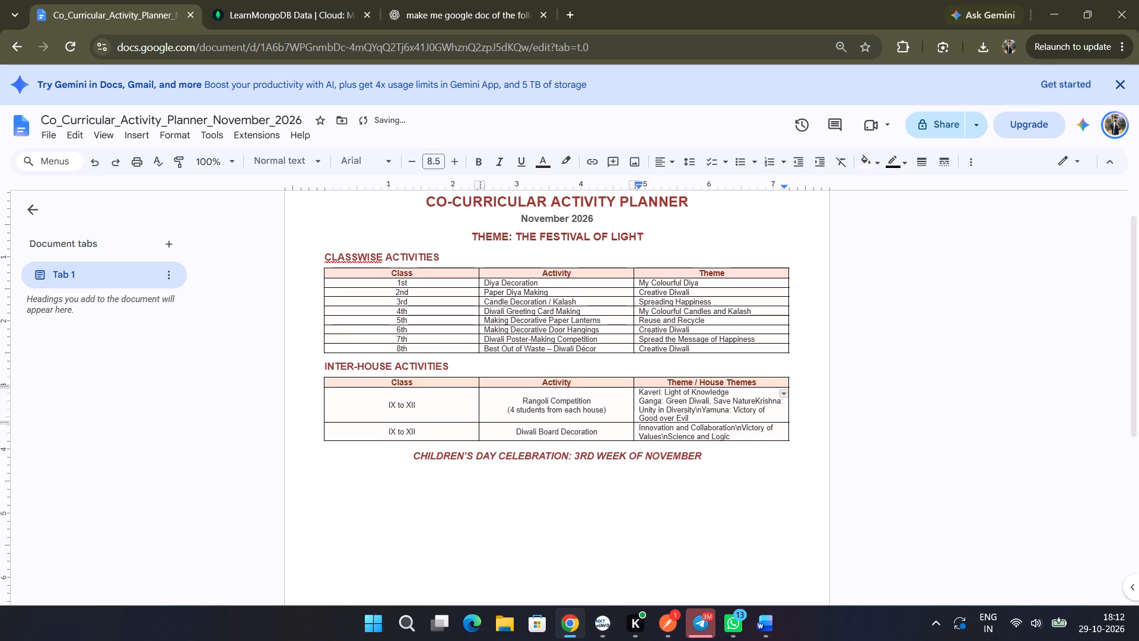
{"action": "key", "text": "Return"}
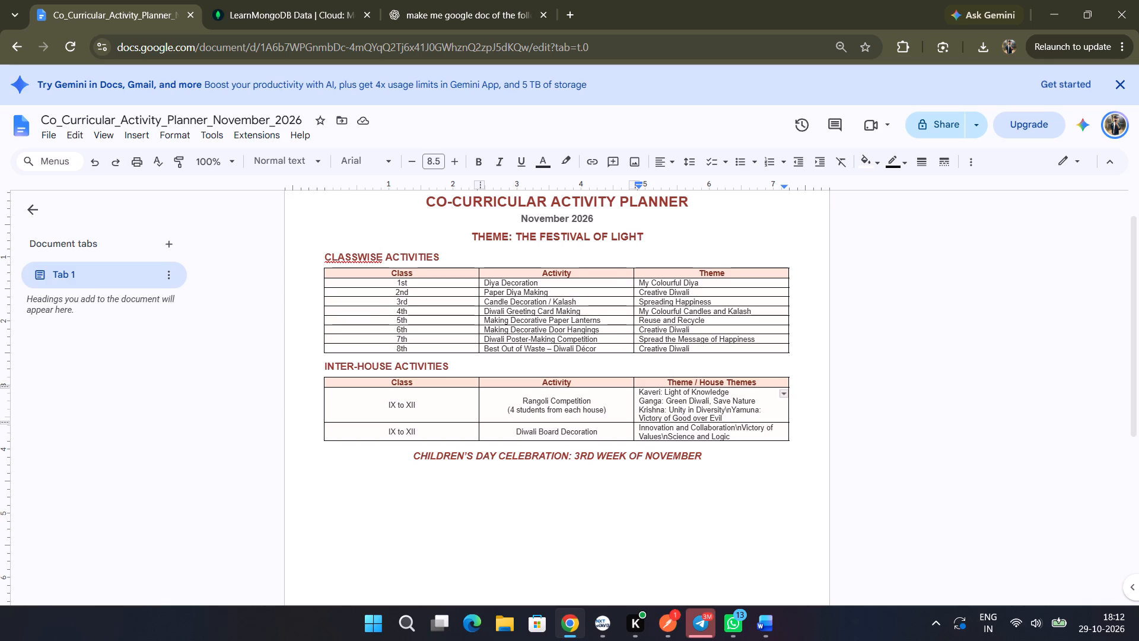
{"action": "left_click", "coordinate": [730, 412]}
{"action": "key", "text": "BackSpace"}
{"action": "key", "text": "BackSpace"}
{"action": "key", "text": "Return"}
Replace each "\n" in the Diwali Board Decoration themes with a line break, separating "Innovation and Collaboration", "Victory of Values" and "Science and Logic".
{"action": "left_click", "coordinate": [742, 429]}
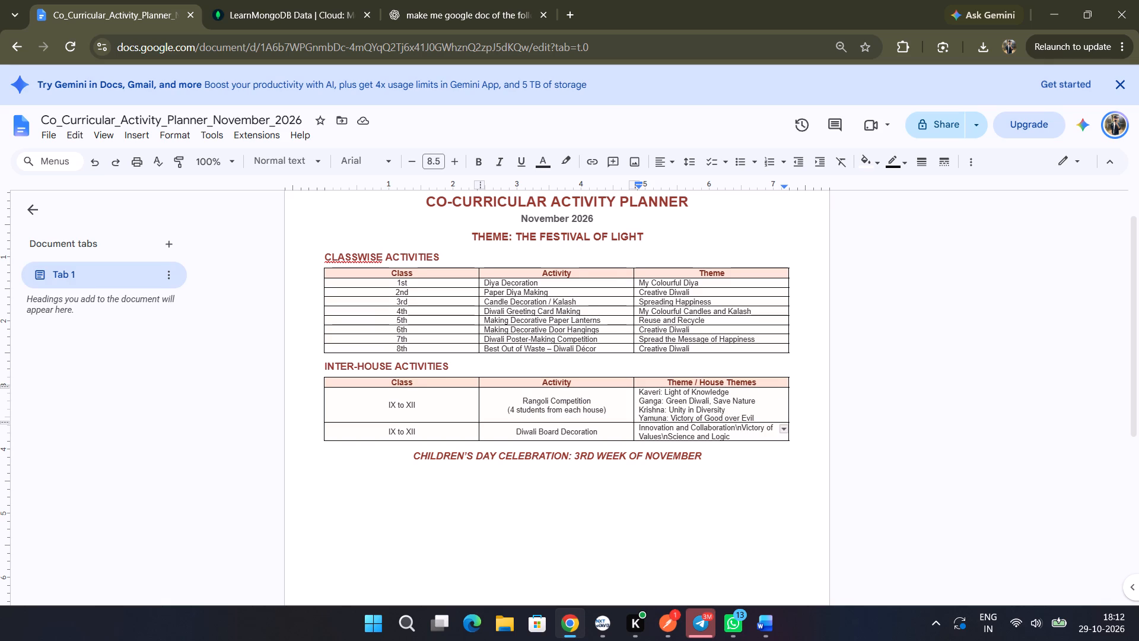
{"action": "key", "text": "BackSpace"}
{"action": "key", "text": "BackSpace"}
{"action": "key", "text": "Return"}
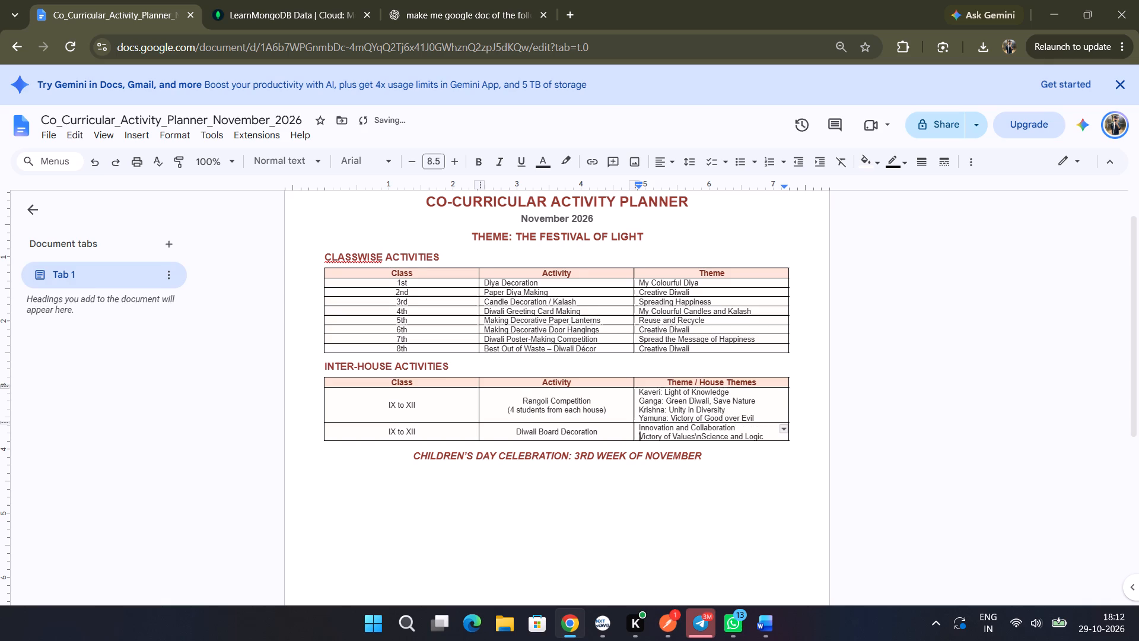
{"action": "left_click", "coordinate": [701, 437]}
{"action": "key", "text": "BackSpace"}
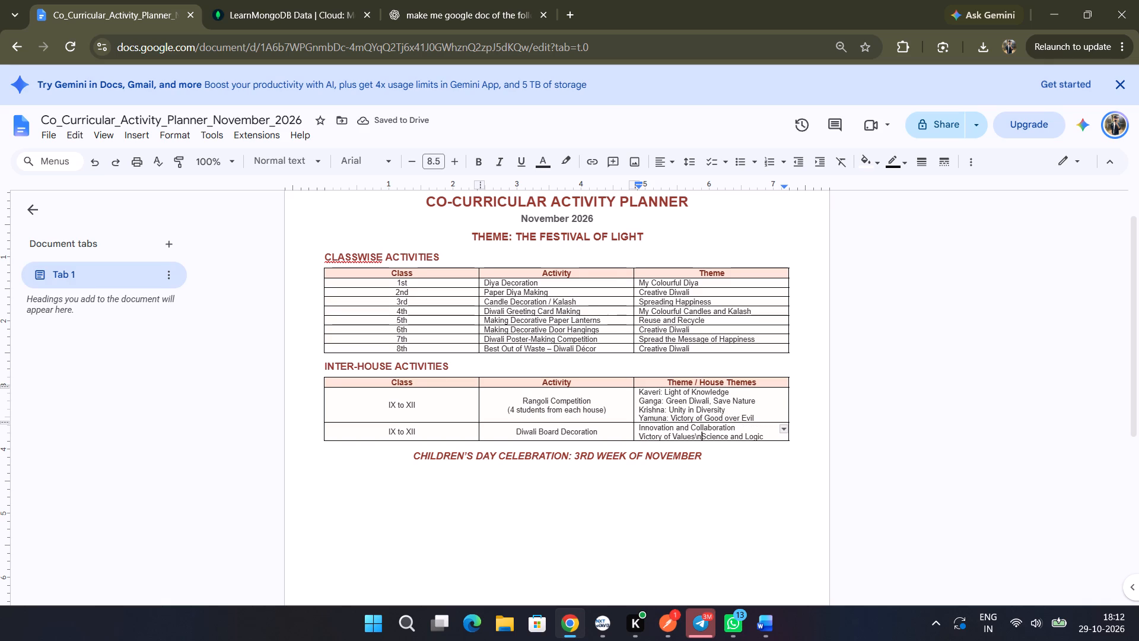
{"action": "key", "text": "BackSpace"}
{"action": "key", "text": "Return"}
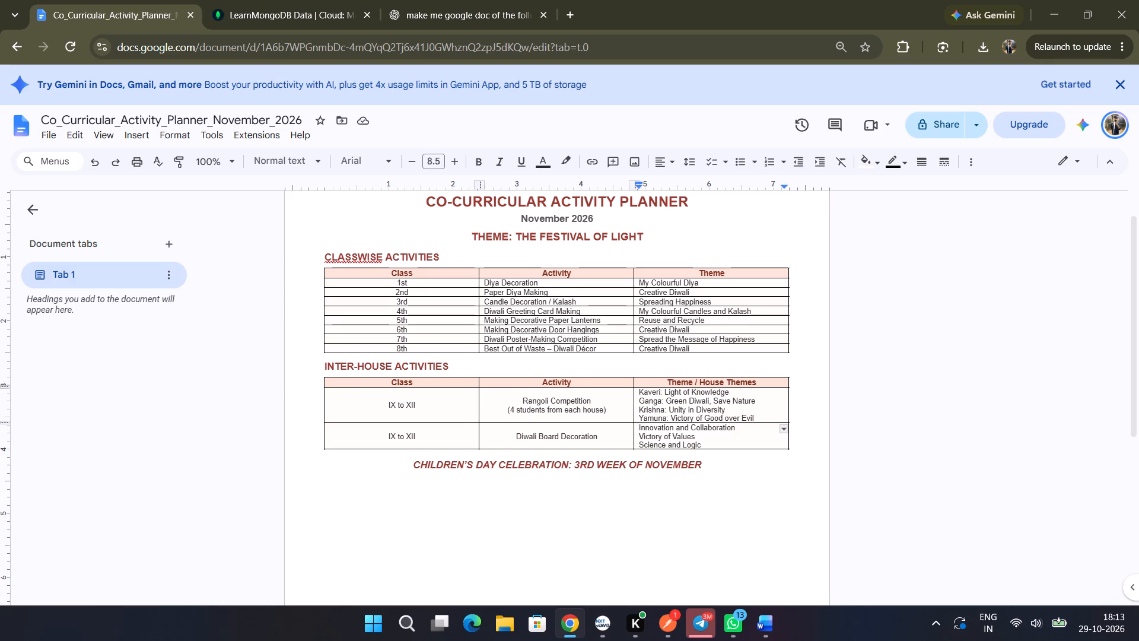
Enlarge the font of the text from the planner title through the "CLASSWISE ACTIVITIES" heading by two size increments.
{"action": "scroll", "coordinate": [475, 286], "scroll_direction": "up", "scroll_amount": 2}
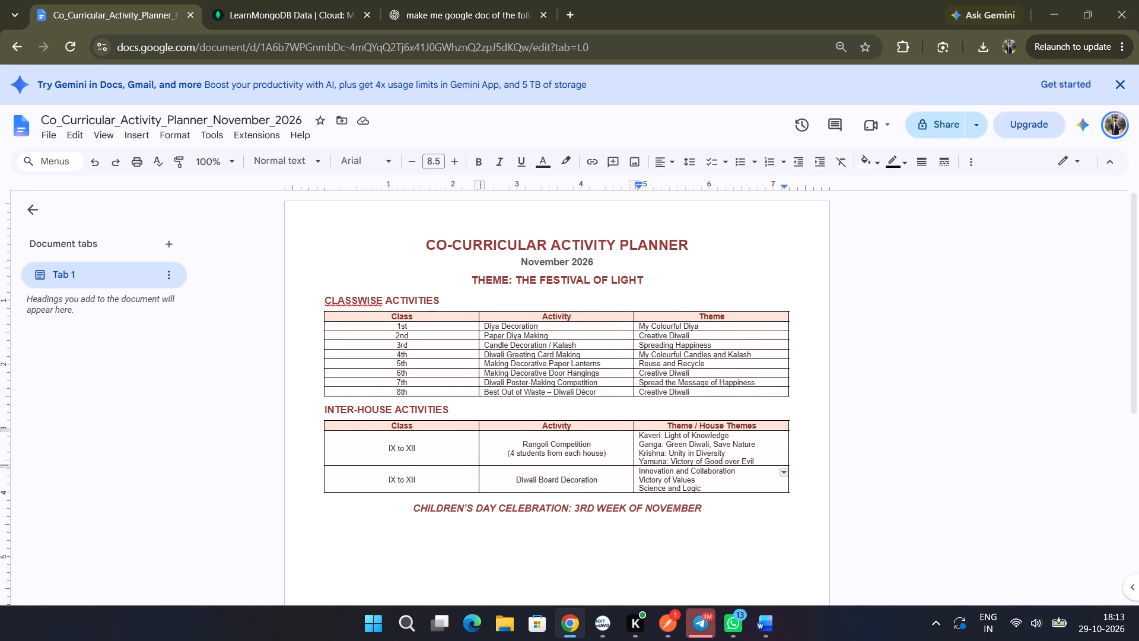
{"action": "left_click_drag", "start_coordinate": [416, 240], "coordinate": [593, 296]}
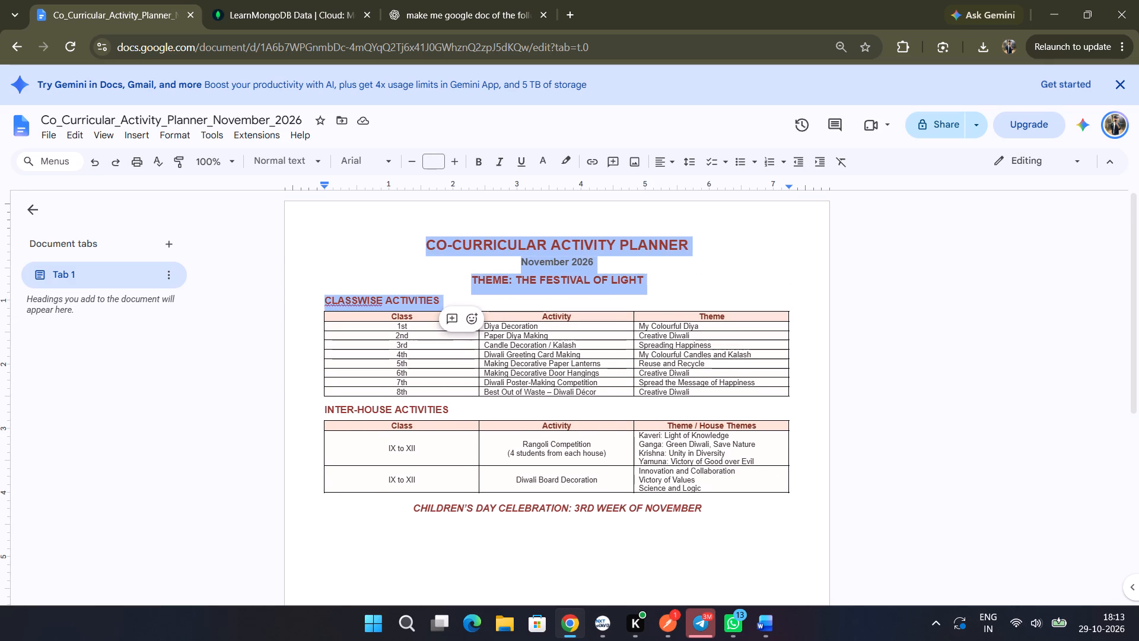
{"action": "left_click", "coordinate": [448, 164]}
{"action": "left_click", "coordinate": [448, 164]}
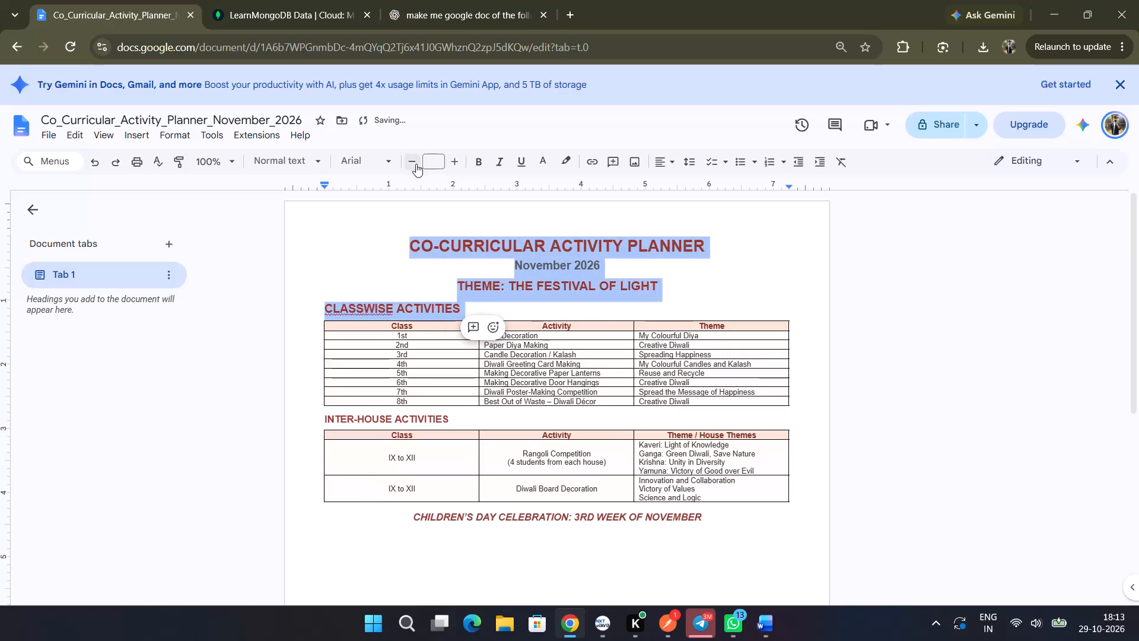
{"action": "left_click", "coordinate": [409, 163]}
{"action": "left_click", "coordinate": [451, 163]}
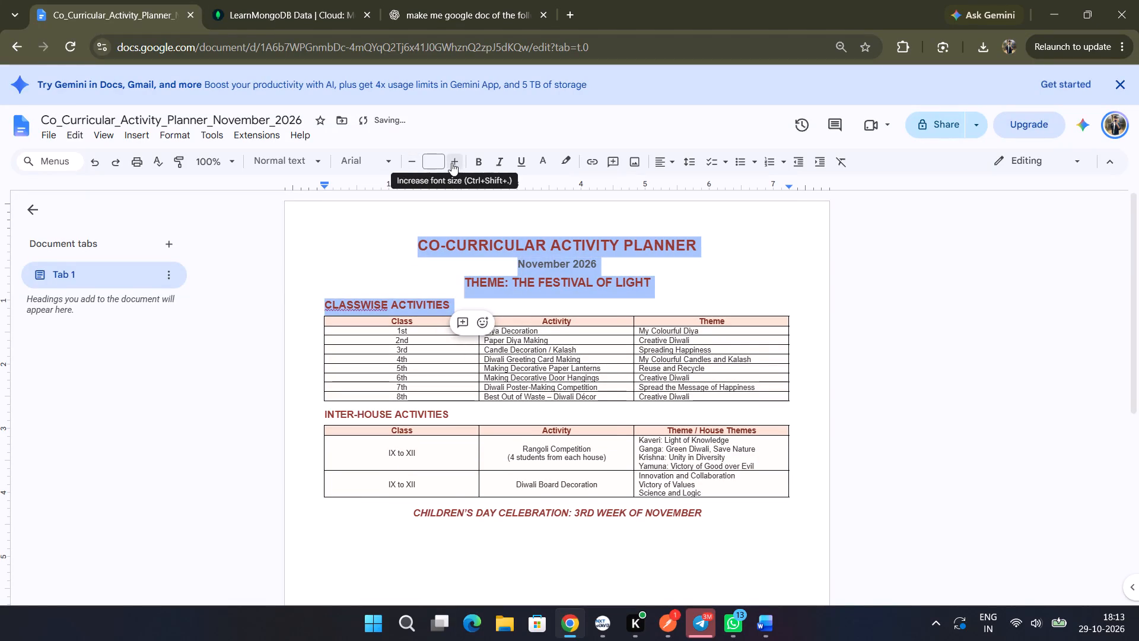
Enlarge the font of the whole classwise activities table by two size increments, keeping each entry on a single line.
{"action": "left_click", "coordinate": [314, 336]}
{"action": "left_click_drag", "start_coordinate": [317, 324], "coordinate": [431, 383]}
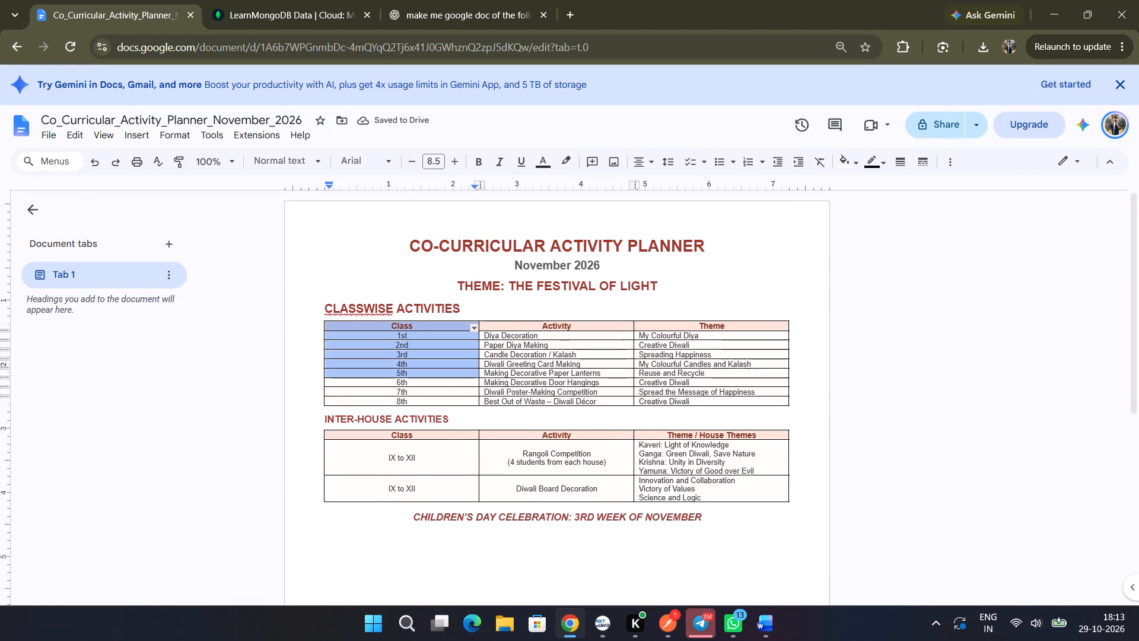
{"action": "left_click_drag", "start_coordinate": [431, 383], "coordinate": [666, 445]}
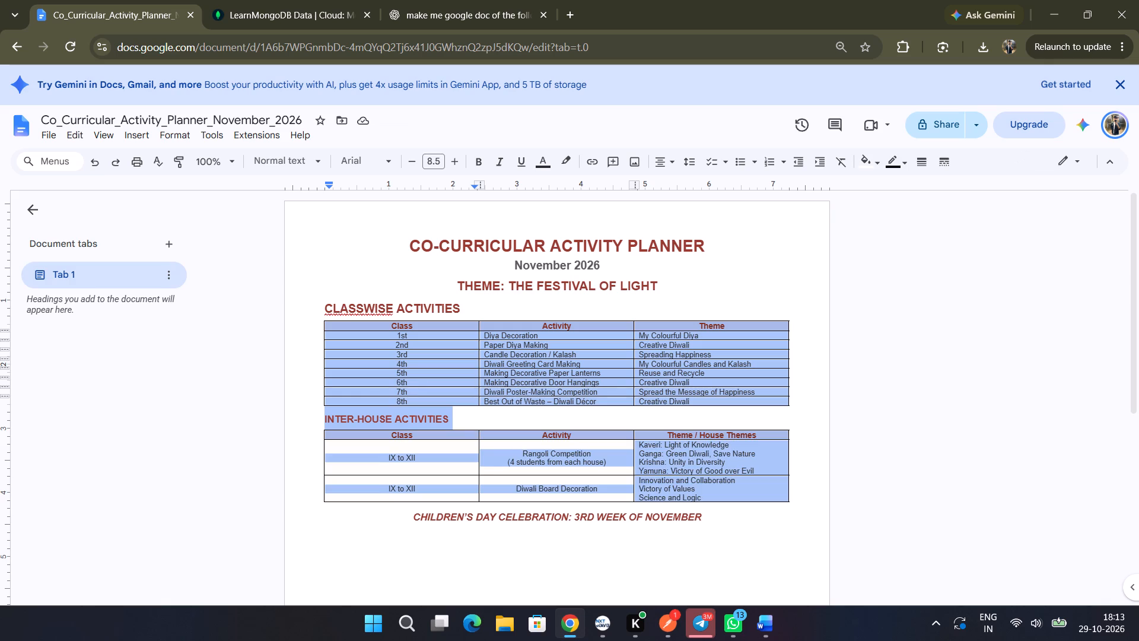
{"action": "left_click_drag", "start_coordinate": [666, 445], "coordinate": [797, 396]}
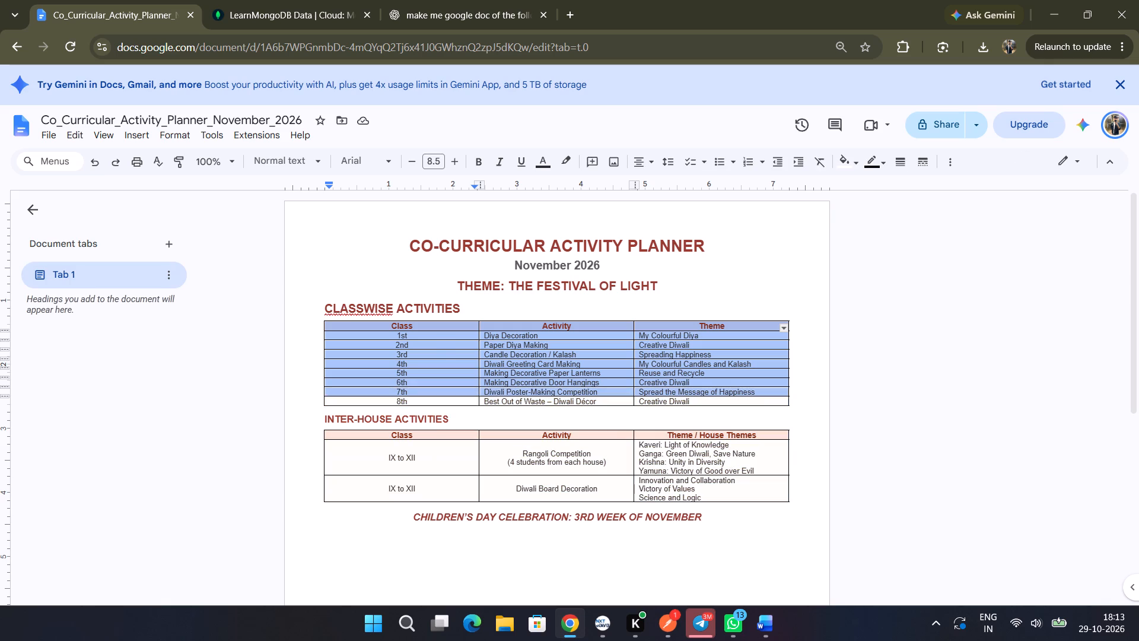
{"action": "left_click_drag", "start_coordinate": [797, 396], "coordinate": [828, 399]}
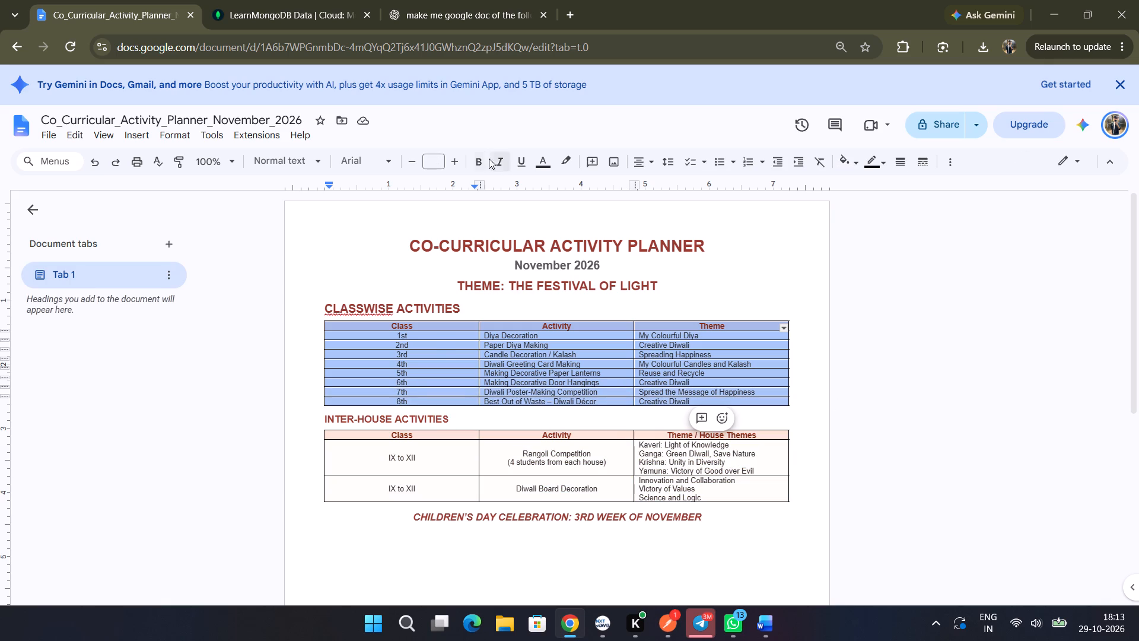
{"action": "left_click", "coordinate": [453, 161]}
{"action": "left_click", "coordinate": [453, 161]}
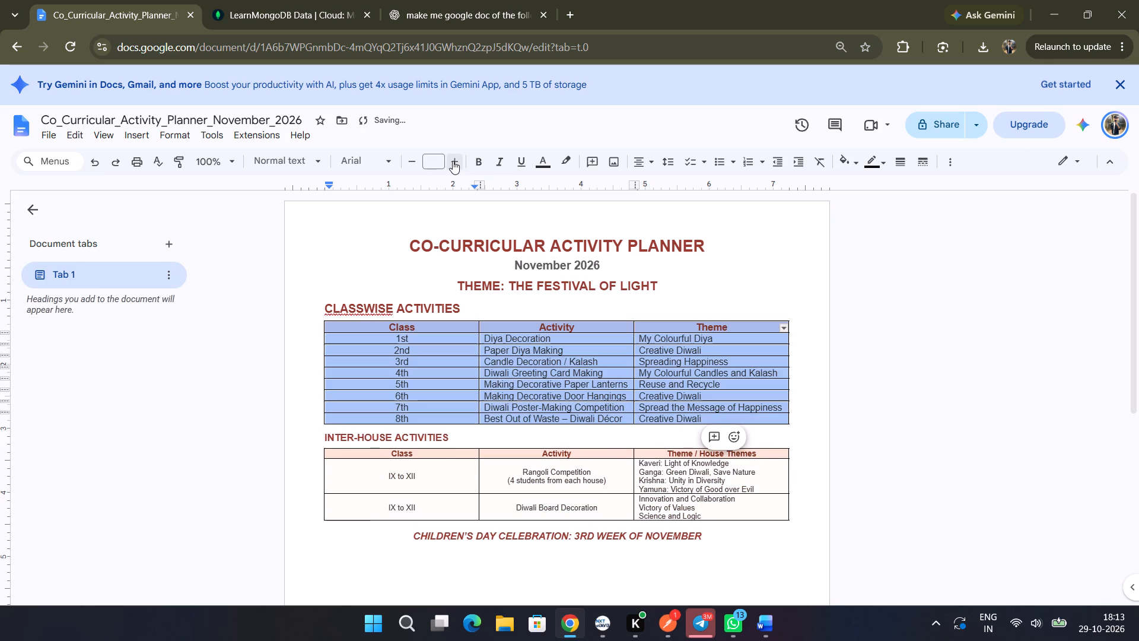
{"action": "left_click", "coordinate": [453, 161]}
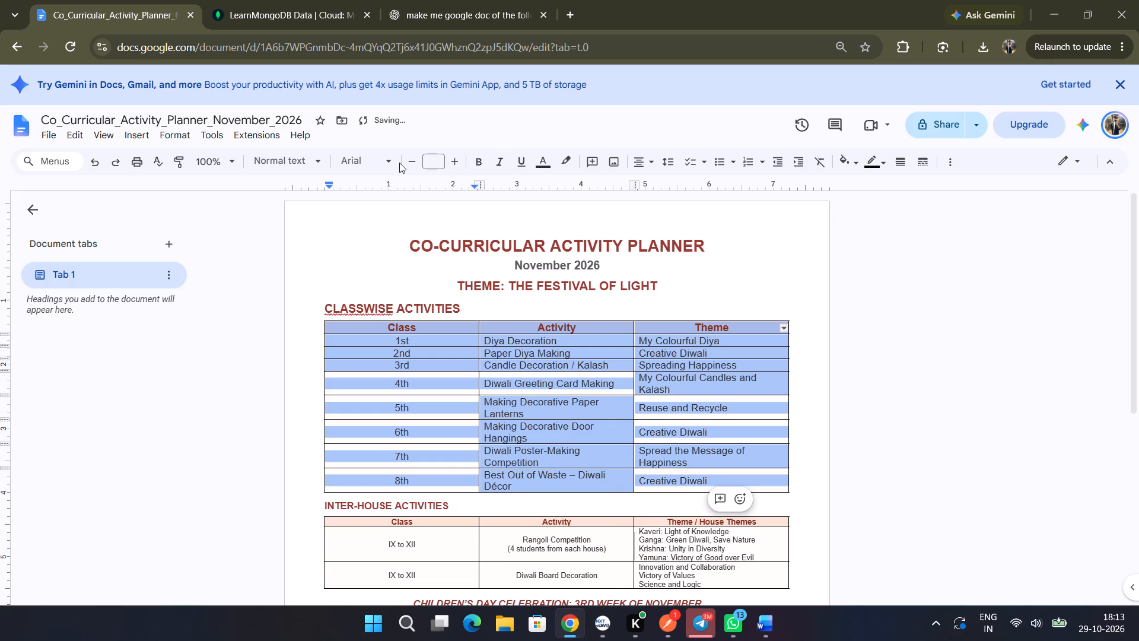
{"action": "left_click", "coordinate": [409, 162]}
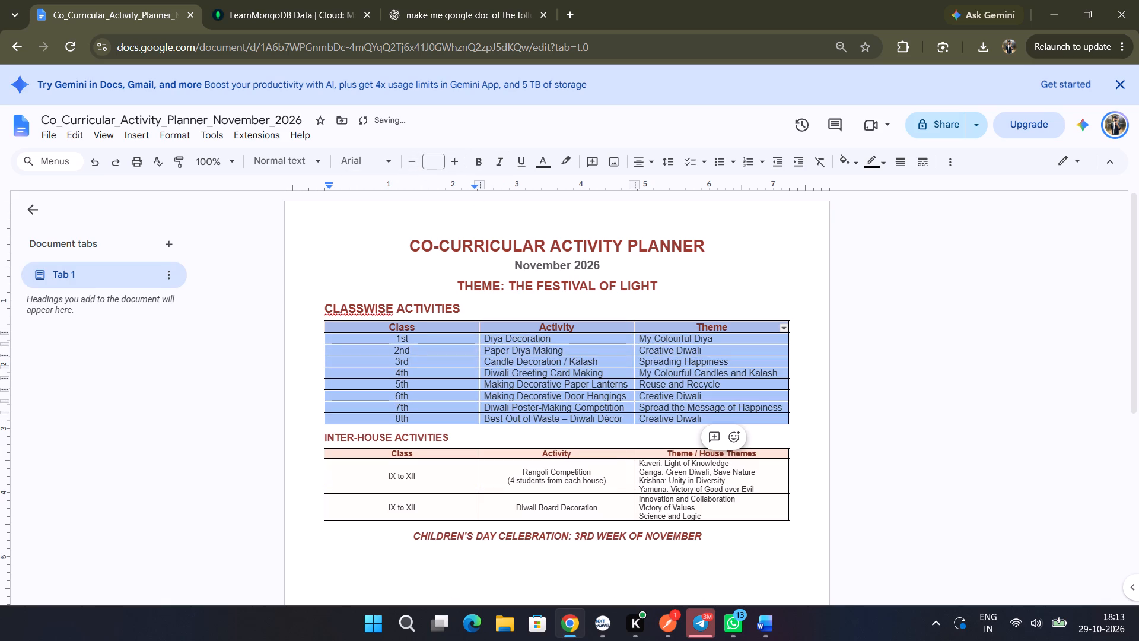
Enlarge the font of the "INTER-HOUSE ACTIVITIES" heading by two size increments.
{"action": "scroll", "coordinate": [551, 382], "scroll_direction": "down", "scroll_amount": 1}
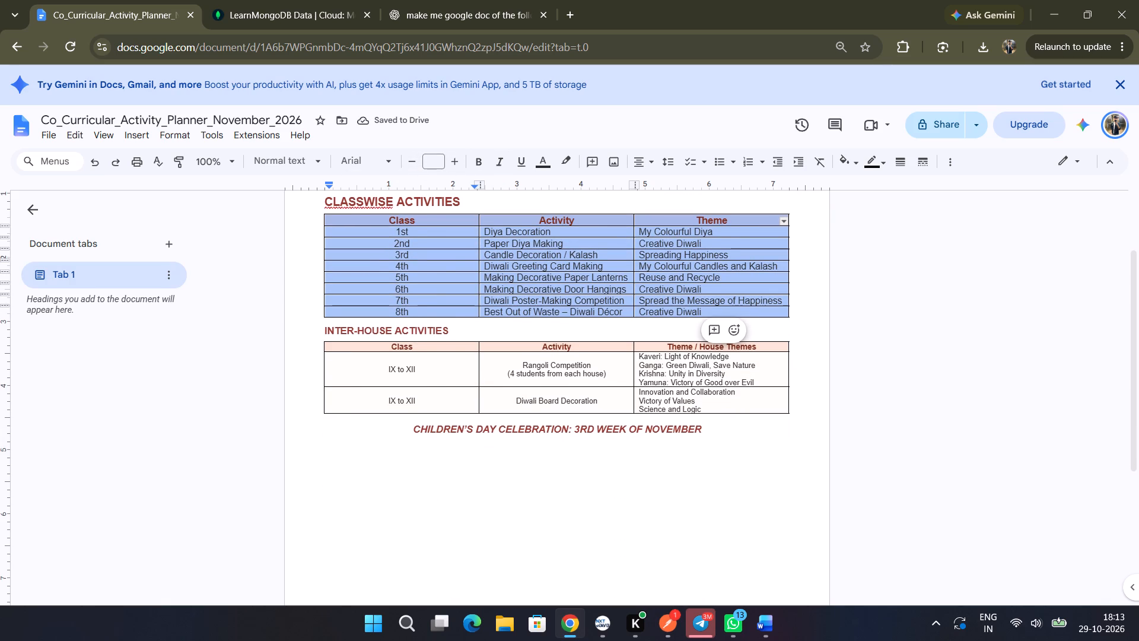
{"action": "left_click_drag", "start_coordinate": [325, 330], "coordinate": [411, 320]}
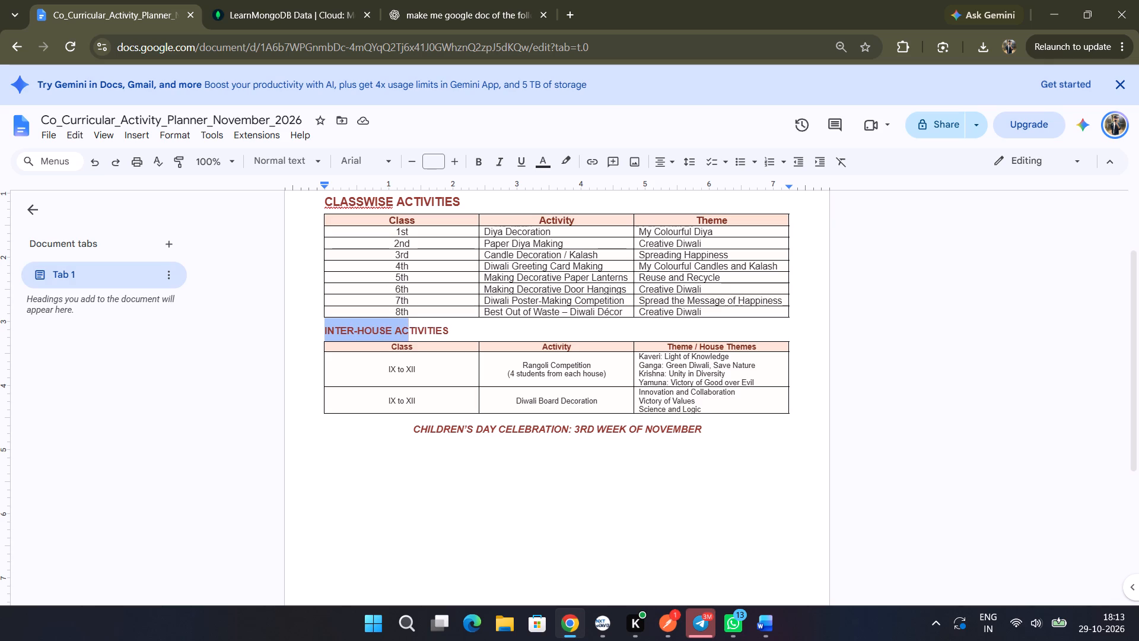
{"action": "left_click_drag", "start_coordinate": [411, 320], "coordinate": [505, 326]}
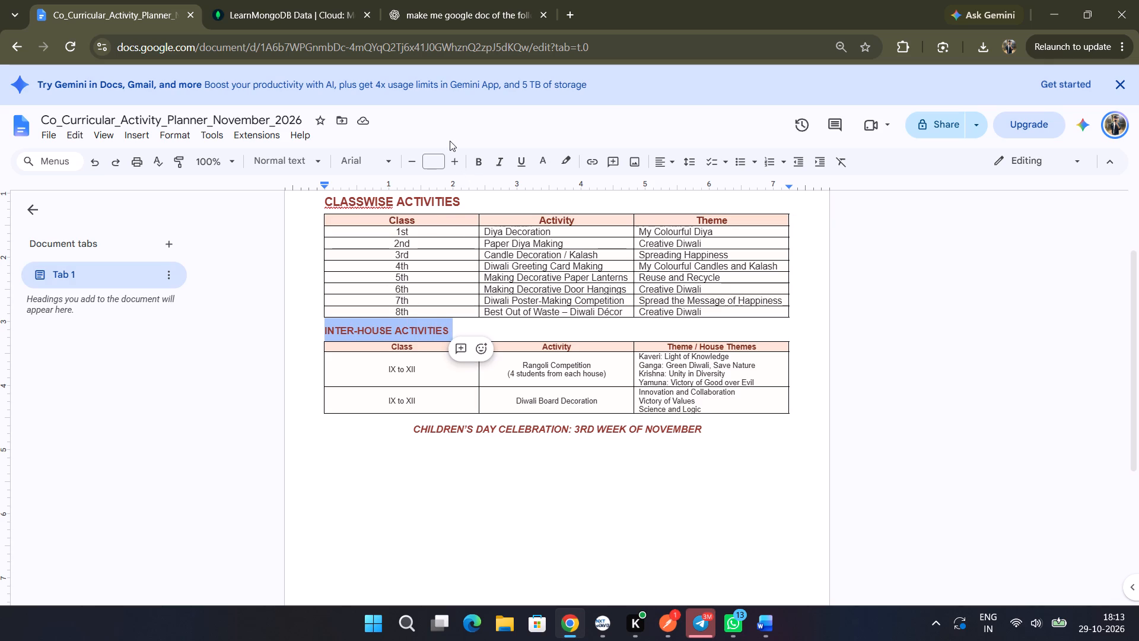
{"action": "left_click", "coordinate": [453, 161]}
{"action": "left_click", "coordinate": [453, 161]}
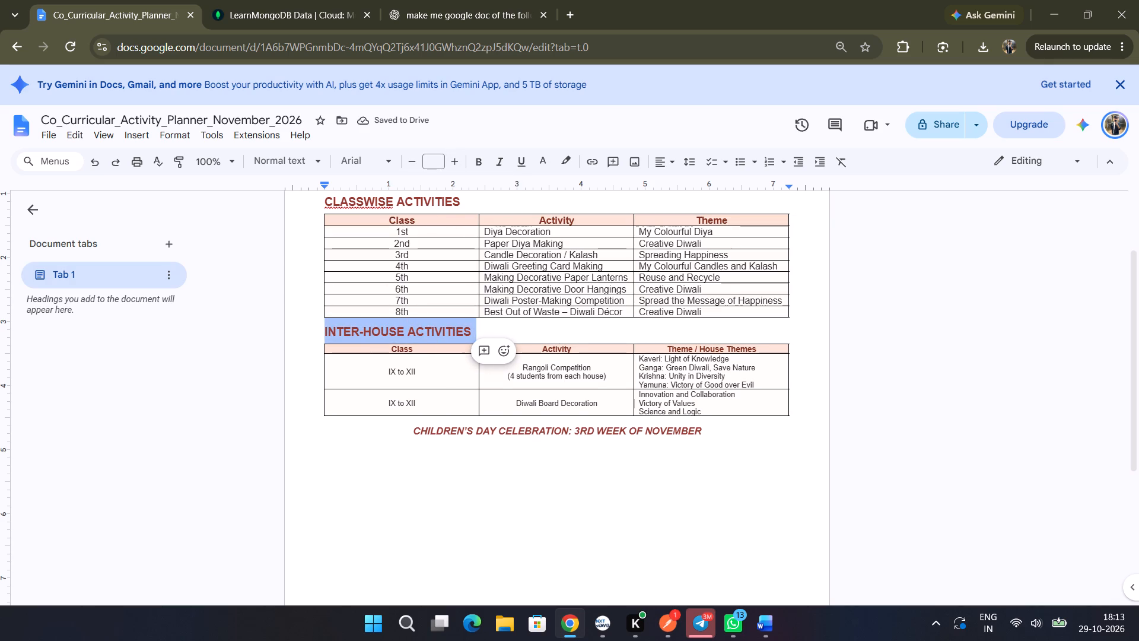
Enlarge the font of the whole inter-house activities table by a net two size increments, keeping each house theme on a single line.
{"action": "left_click_drag", "start_coordinate": [319, 348], "coordinate": [606, 408]}
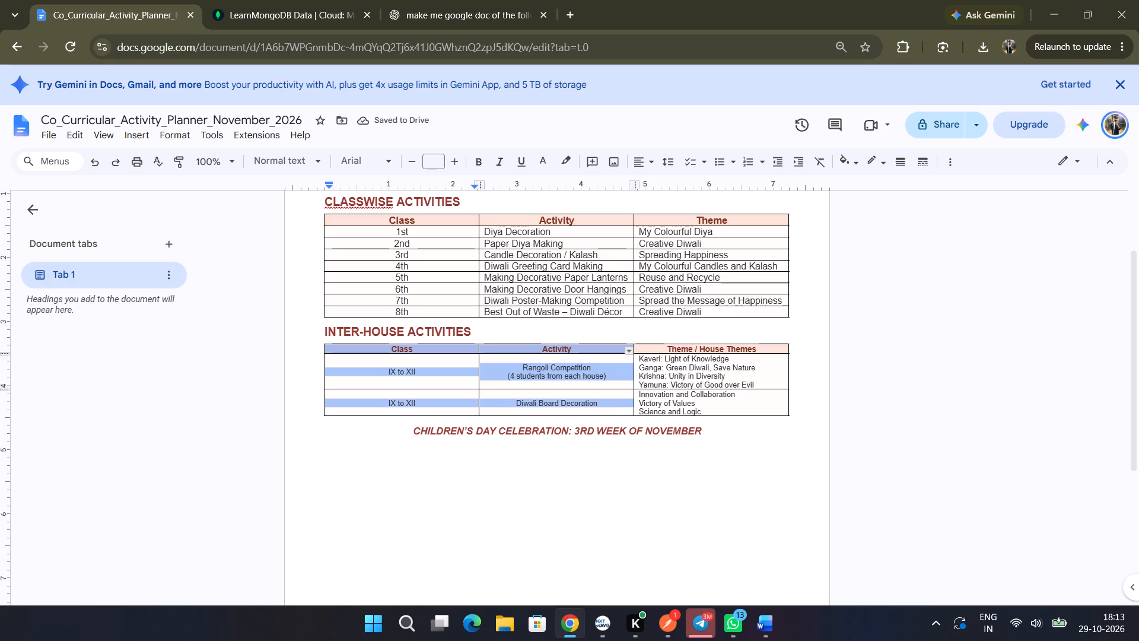
{"action": "left_click_drag", "start_coordinate": [606, 408], "coordinate": [702, 408]}
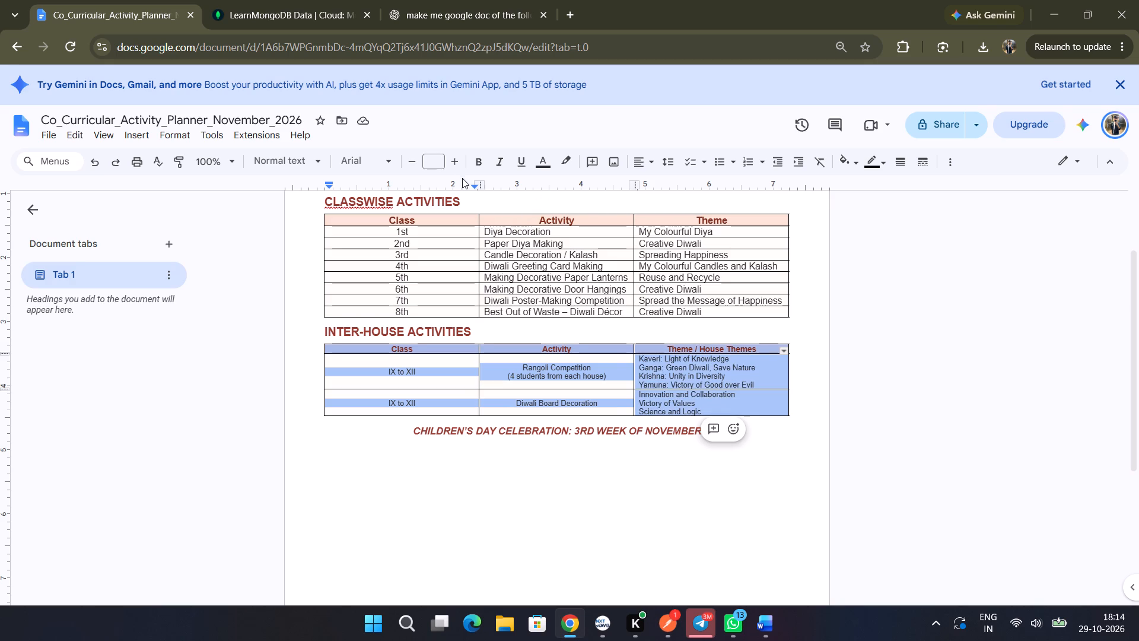
{"action": "left_click", "coordinate": [454, 167]}
{"action": "left_click", "coordinate": [454, 167]}
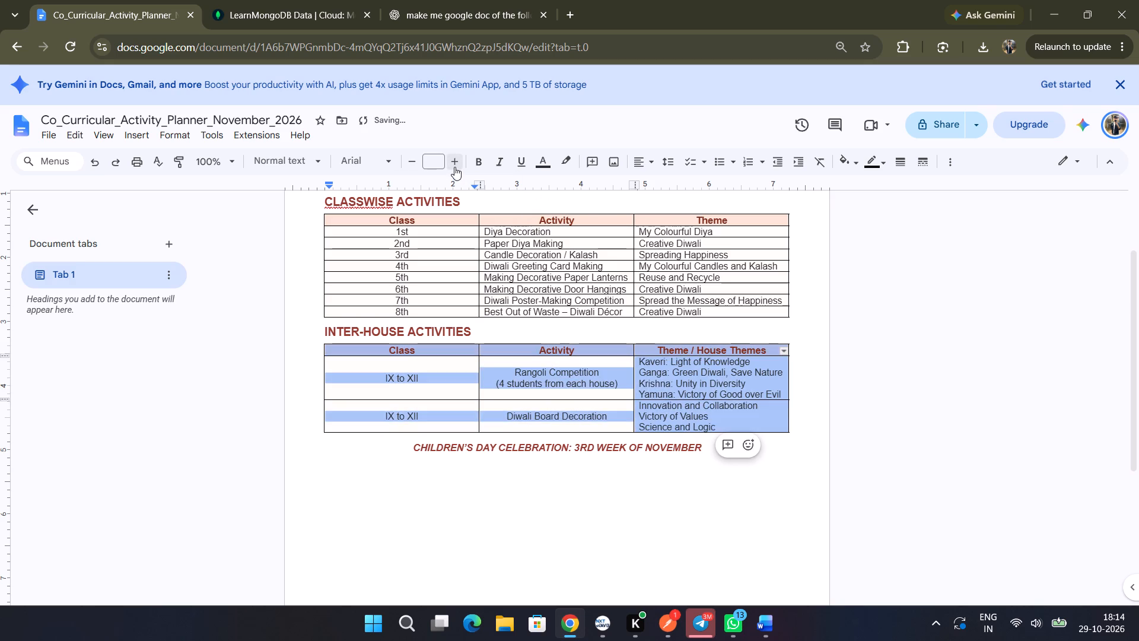
{"action": "left_click", "coordinate": [454, 167]}
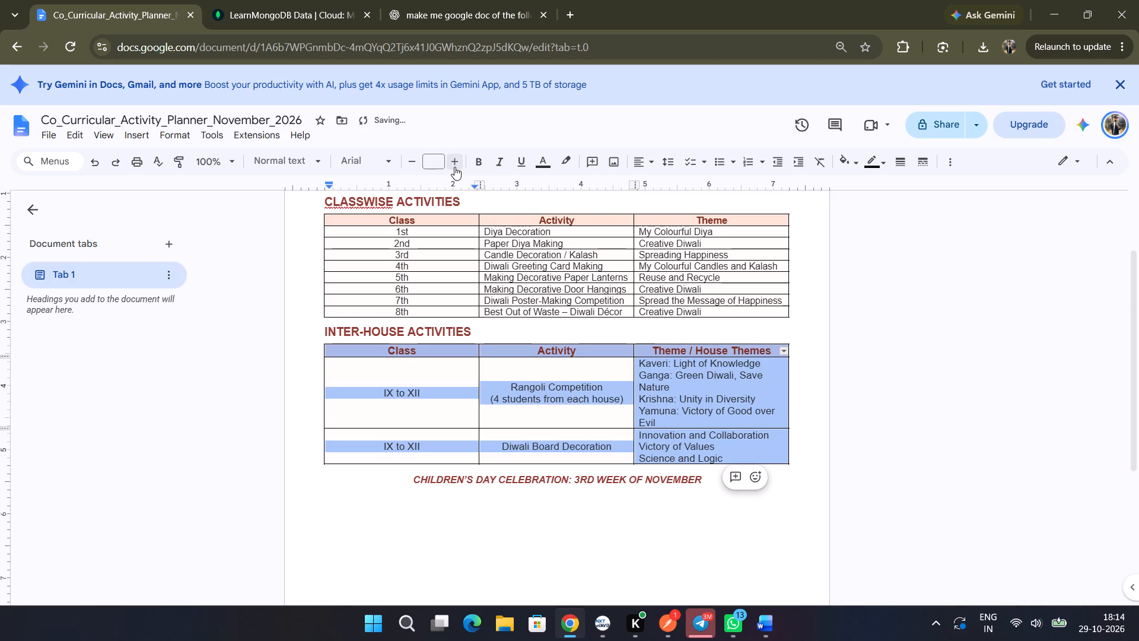
{"action": "left_click", "coordinate": [408, 163]}
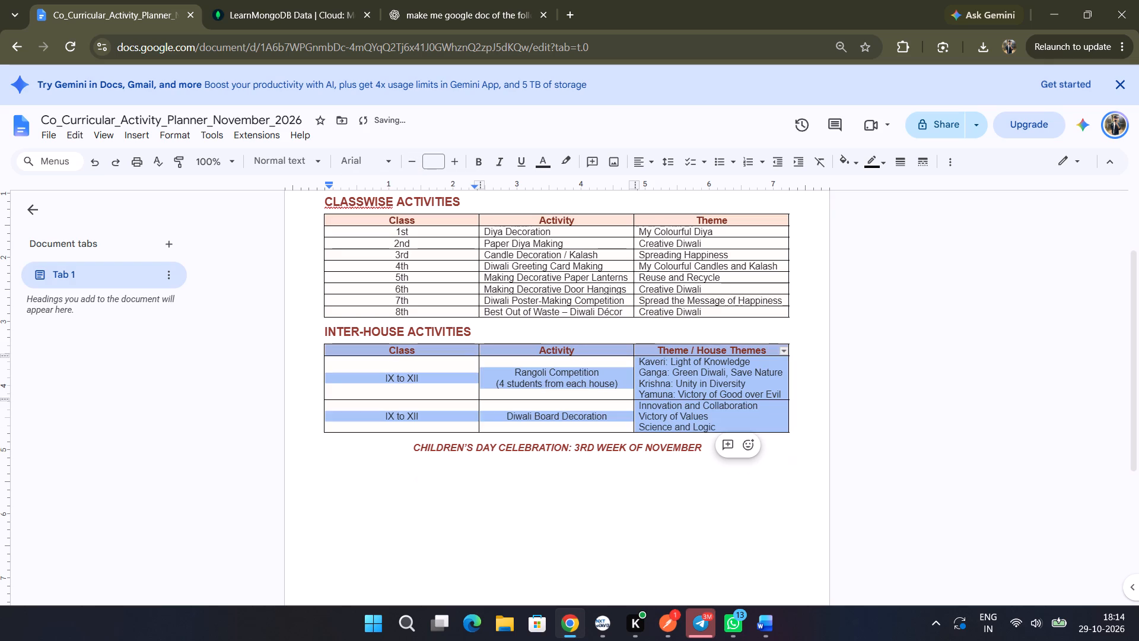
Select the "CHILDREN'S DAY CELEBRATION: 3RD WEEK OF NOVEMBER" line below the inter-house activities table.
{"action": "left_click", "coordinate": [406, 445]}
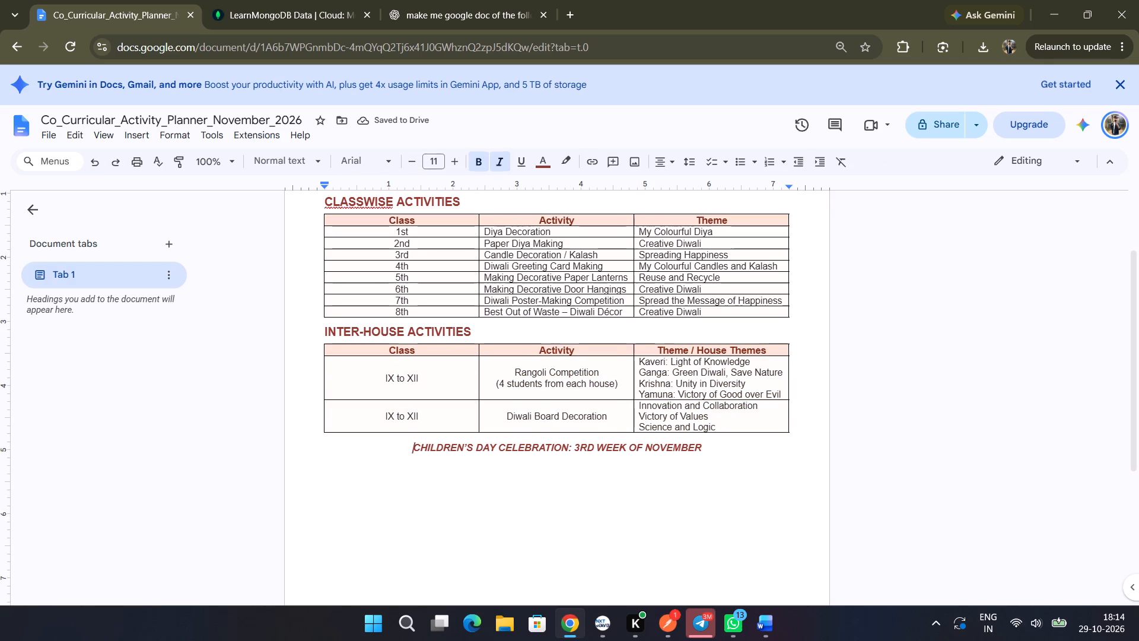
{"action": "left_click_drag", "start_coordinate": [411, 449], "coordinate": [564, 446]}
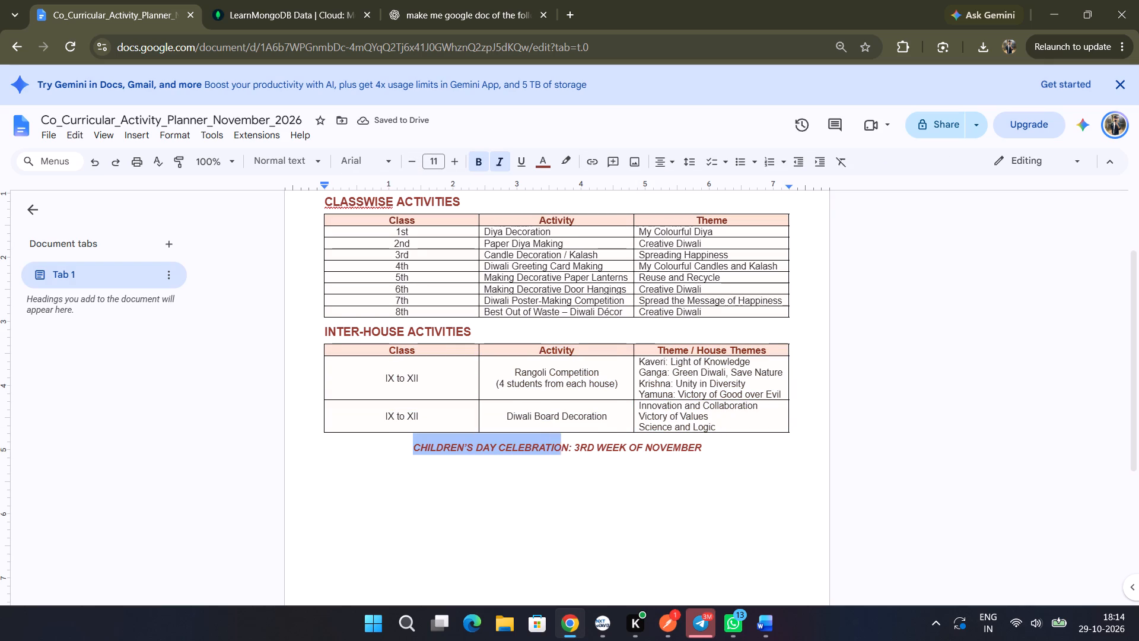
Enlarge the font of the whole "CHILDREN'S DAY CELEBRATION: 3RD WEEK OF NOVEMBER" line by two size increments.
{"action": "left_click_drag", "start_coordinate": [564, 446], "coordinate": [707, 460]}
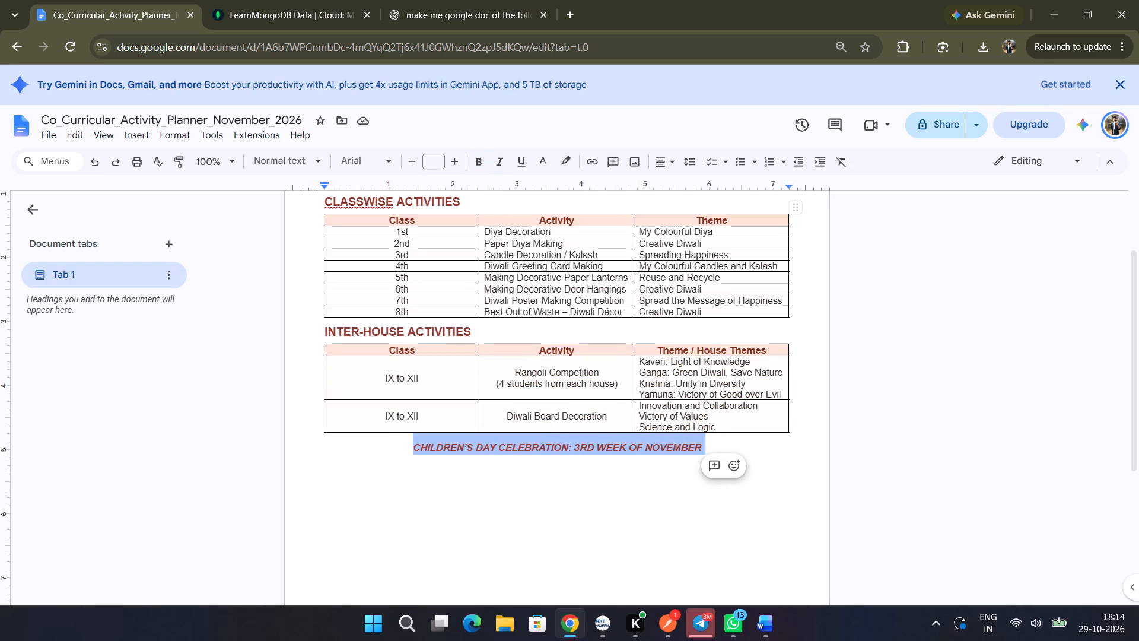
{"action": "left_click", "coordinate": [450, 157]}
{"action": "left_click", "coordinate": [450, 157]}
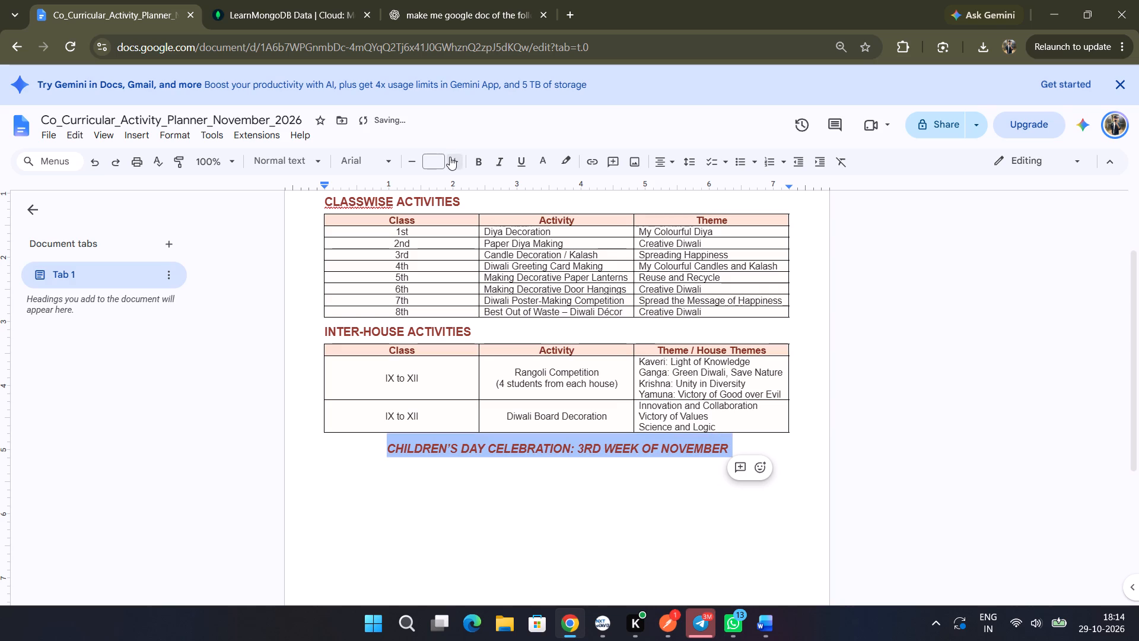
Download the activity planner as a PDF document.
{"action": "left_click", "coordinate": [55, 135]}
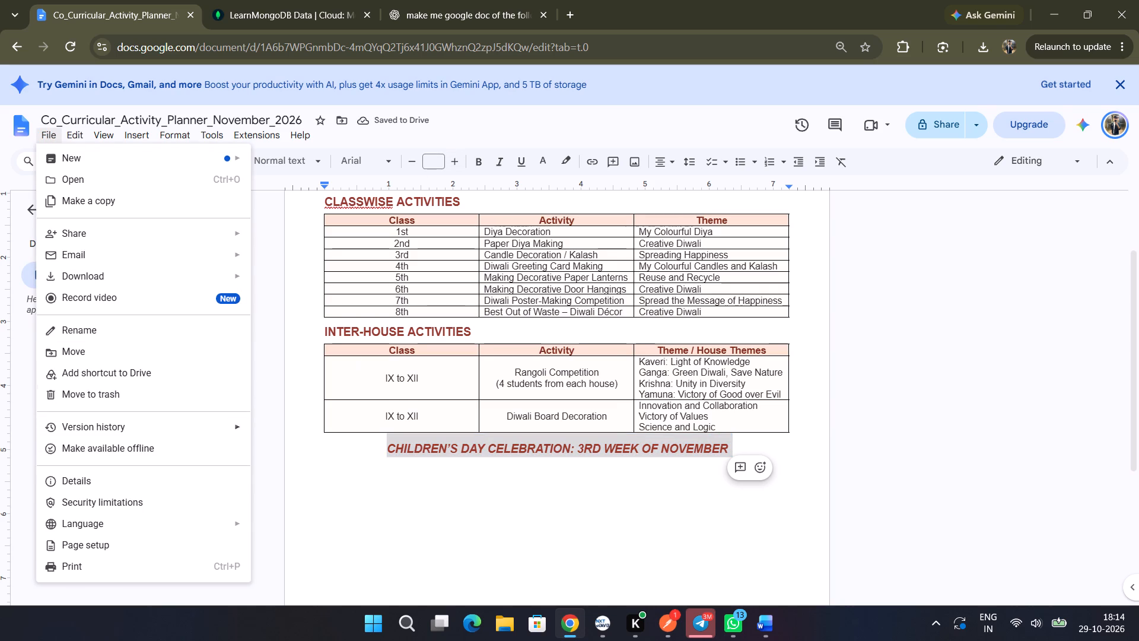
{"action": "scroll", "coordinate": [501, 333], "scroll_direction": "up", "scroll_amount": 3}
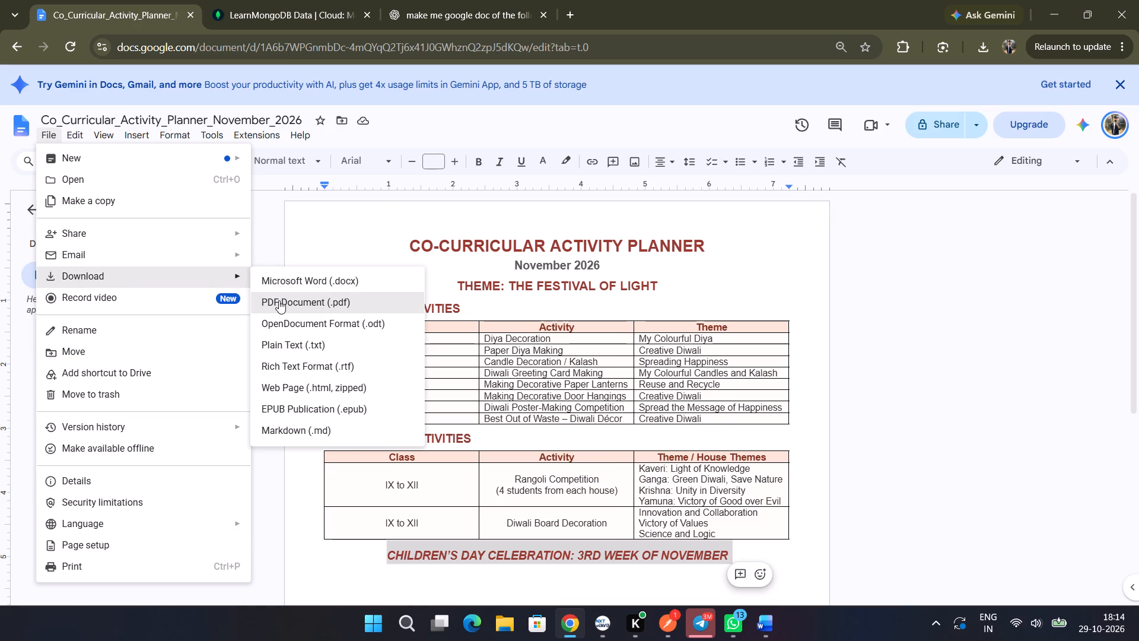
{"action": "left_click", "coordinate": [280, 300]}
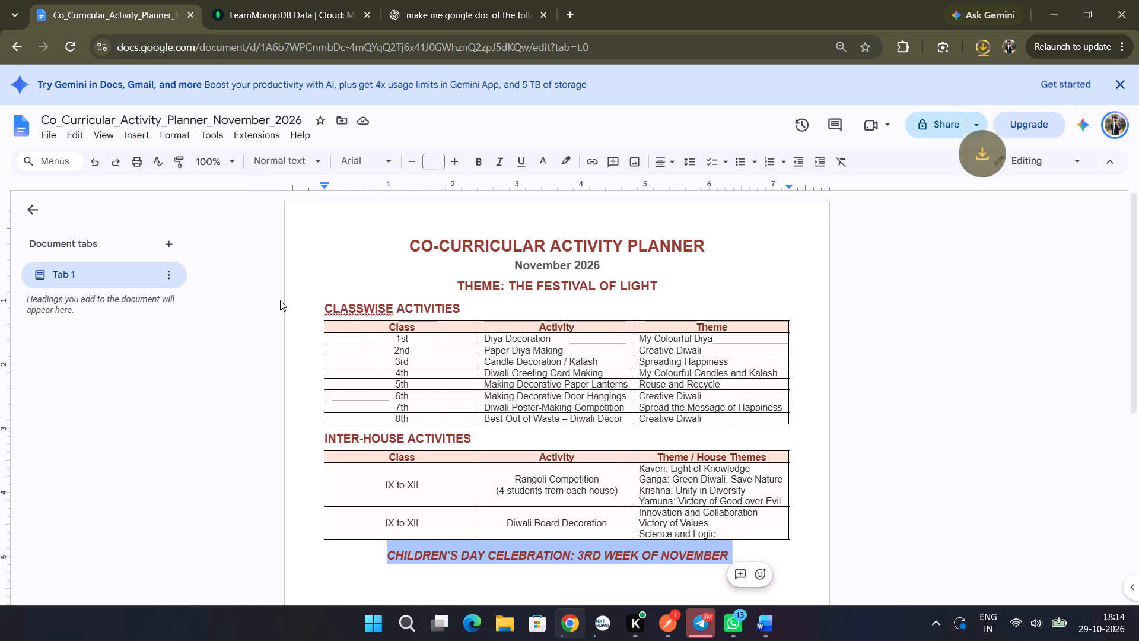
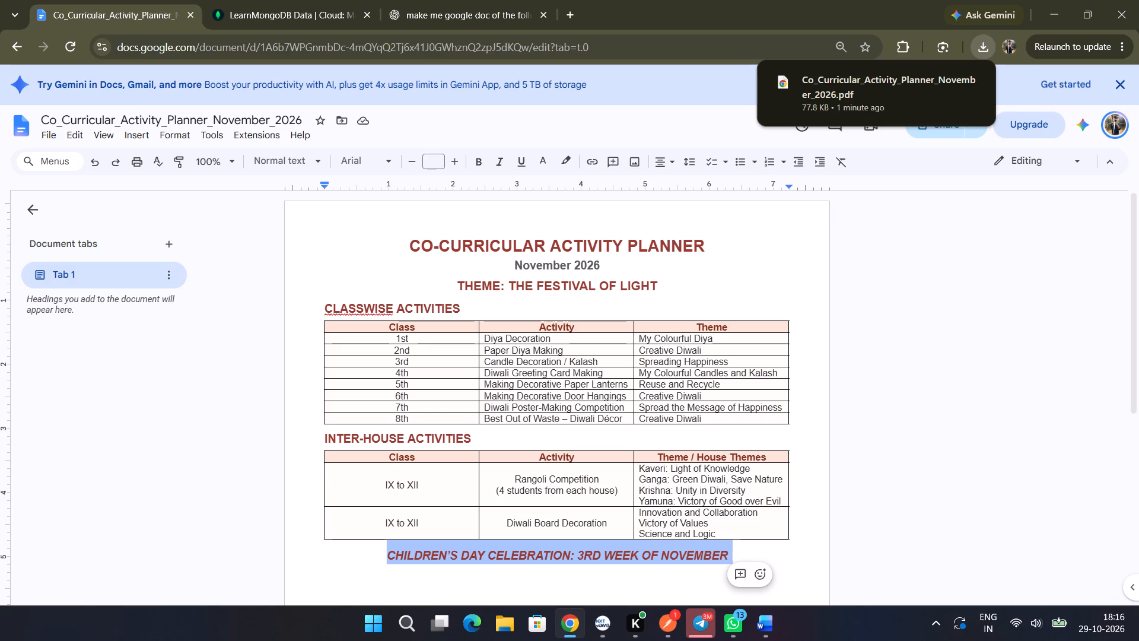
Replace the slash in the 3rd class activity with "and", making the entry "Candle Decoration and Kalash".
{"action": "left_click", "coordinate": [567, 361]}
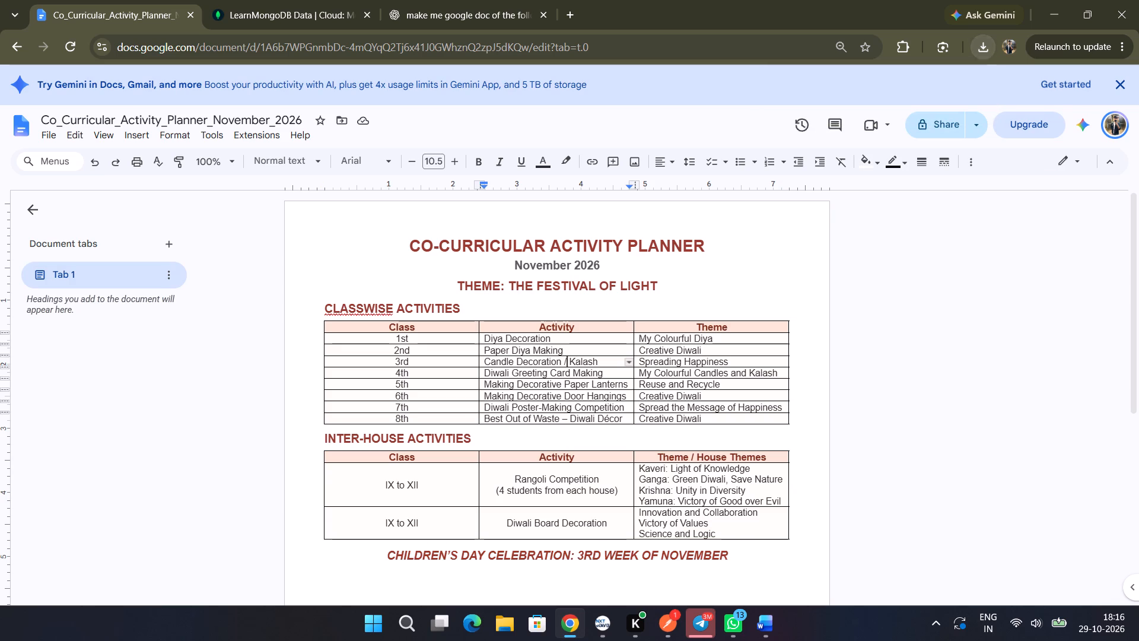
{"action": "key", "text": "BackSpace"}
Insert "and" between "Candle Decoration" and "Kalash" in the 3rd class activity entry.
{"action": "type", "text": "and"}
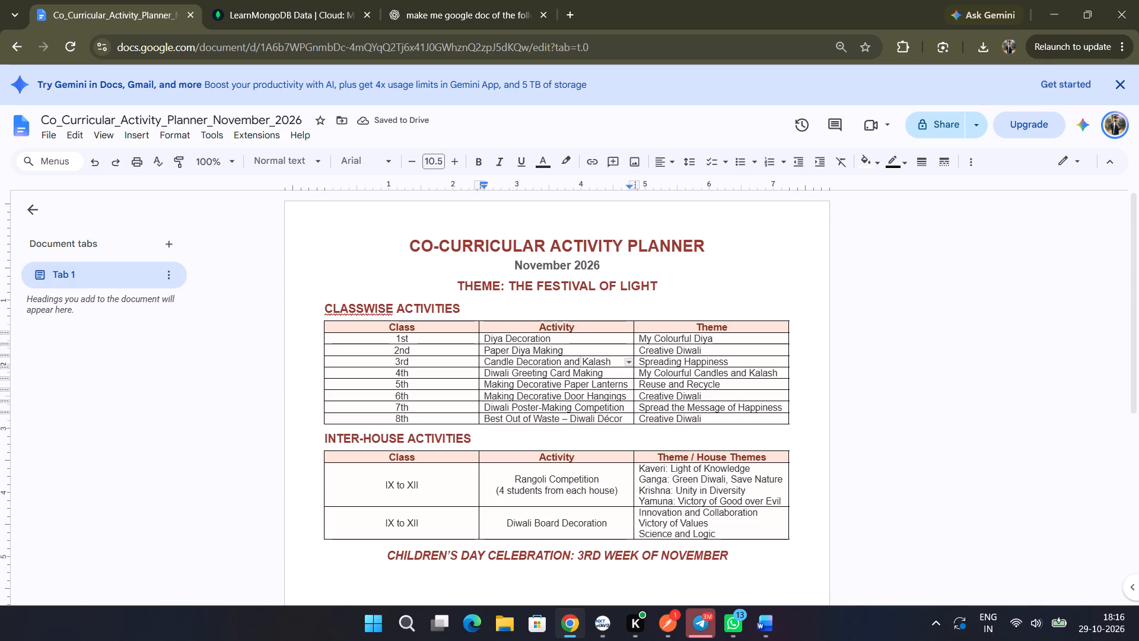
Replace the 7th class theme in the classwise activities table with "The festival of light".
{"action": "left_click", "coordinate": [781, 407]}
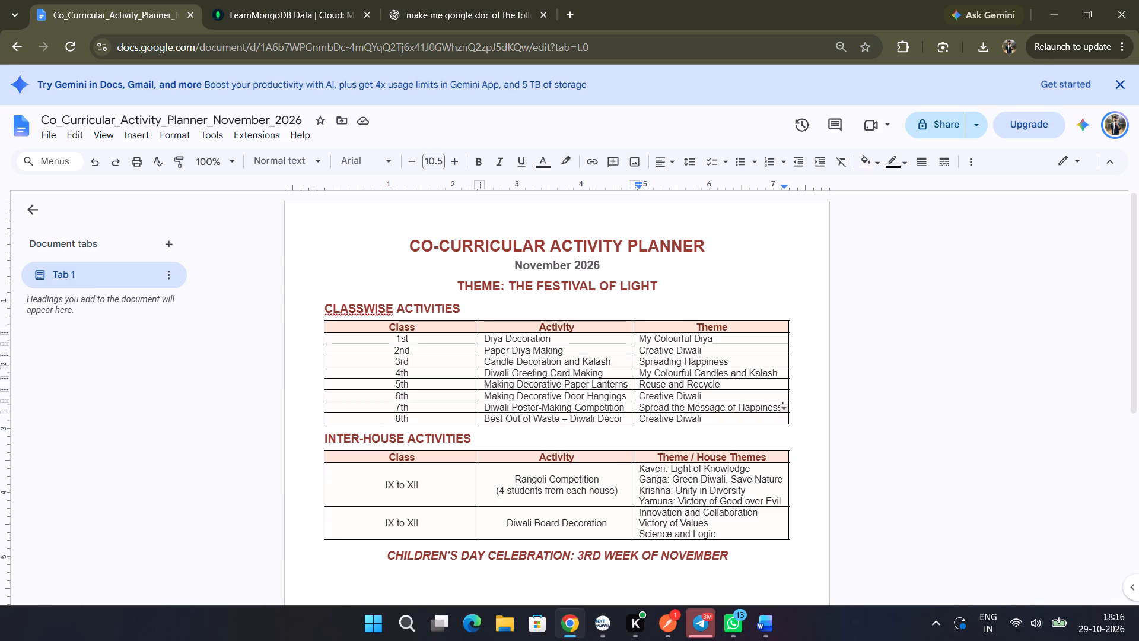
{"action": "key", "text": "BackSpace"}
{"action": "key", "text": "BackSpace"}
{"action": "key", "text": "BackSpace"}
{"action": "key", "text": "BackSpace"}
{"action": "key", "text": "BackSpace"}
{"action": "key", "text": "BackSpace"}
{"action": "key", "text": "BackSpace"}
{"action": "key", "text": "BackSpace"}
{"action": "key", "text": "BackSpace"}
{"action": "key", "text": "BackSpace"}
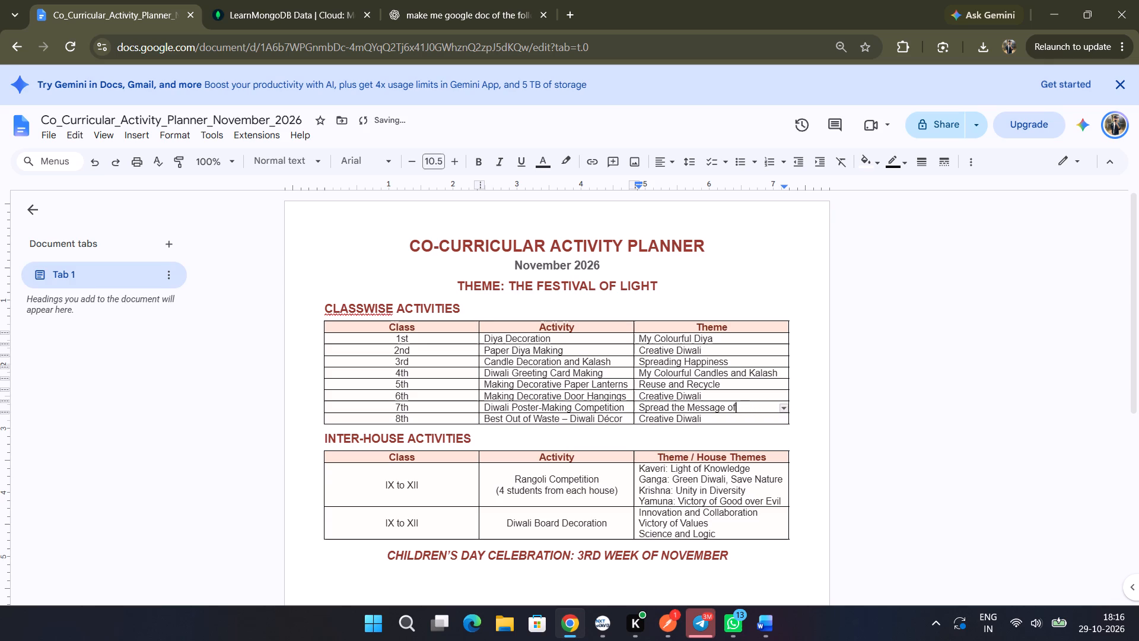
{"action": "key", "text": "BackSpace"}
{"action": "key", "text": "BackSpace"}
{"action": "key", "text": "BackSpace"}
{"action": "key", "text": "BackSpace"}
{"action": "key", "text": "BackSpace"}
{"action": "key", "text": "BackSpace"}
{"action": "key", "text": "BackSpace"}
{"action": "key", "text": "BackSpace"}
{"action": "key", "text": "BackSpace"}
{"action": "key", "text": "BackSpace"}
{"action": "key", "text": "BackSpace"}
{"action": "key", "text": "BackSpace"}
{"action": "key", "text": "BackSpace"}
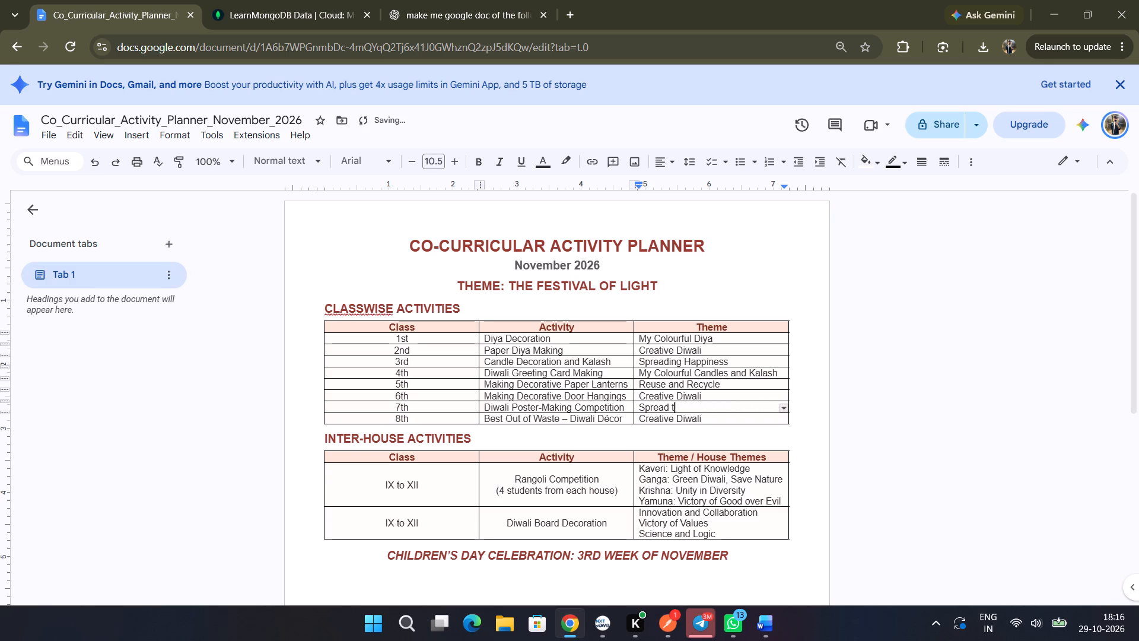
{"action": "key", "text": "BackSpace"}
{"action": "key", "text": "BackSpace"}
{"action": "key", "text": "BackSpace"}
{"action": "key", "text": "BackSpace"}
{"action": "key", "text": "BackSpace"}
{"action": "key", "text": "BackSpace"}
{"action": "key", "text": "BackSpace"}
{"action": "key", "text": "BackSpace"}
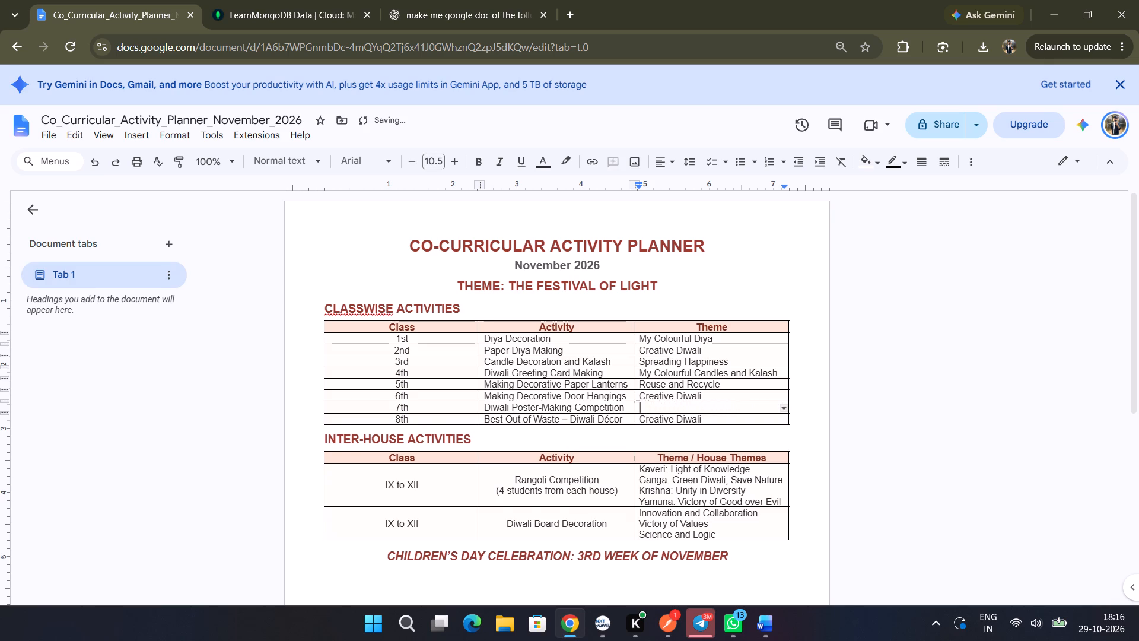
{"action": "key", "text": "space"}
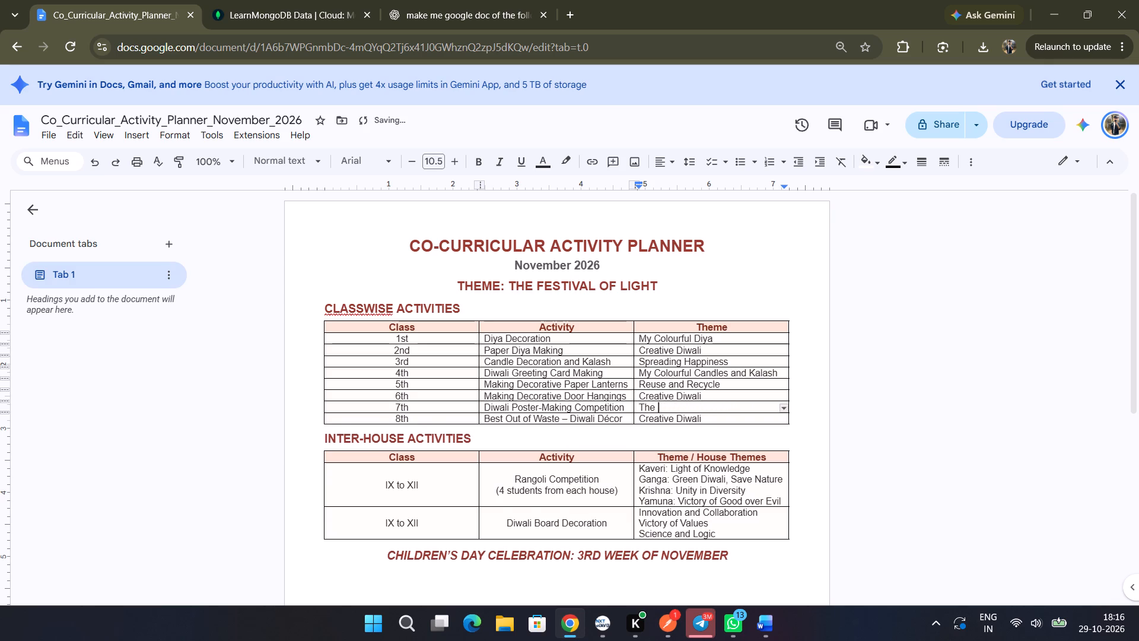
{"action": "type", "text": "fre"}
{"action": "key", "text": "BackSpace"}
{"action": "type", "text": "es"}
{"action": "type", "text": "tival og"}
{"action": "key", "text": "space"}
{"action": "key", "text": "BackSpace"}
{"action": "key", "text": "BackSpace"}
{"action": "type", "text": "f"}
{"action": "key", "text": "space"}
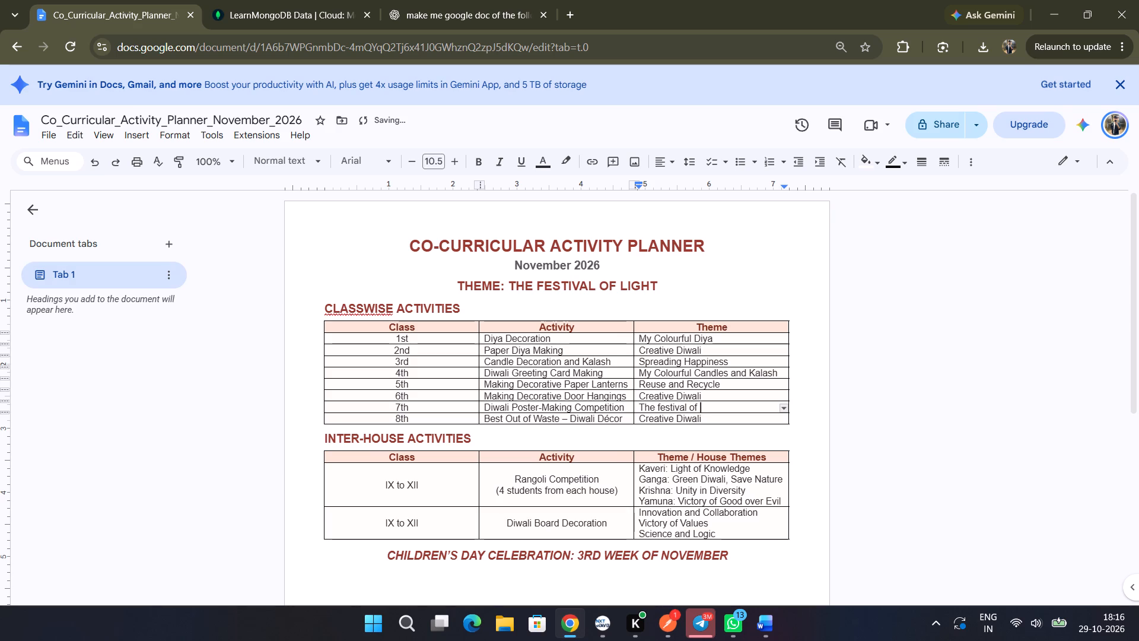
{"action": "type", "text": "light"}
{"action": "left_click", "coordinate": [938, 414]}
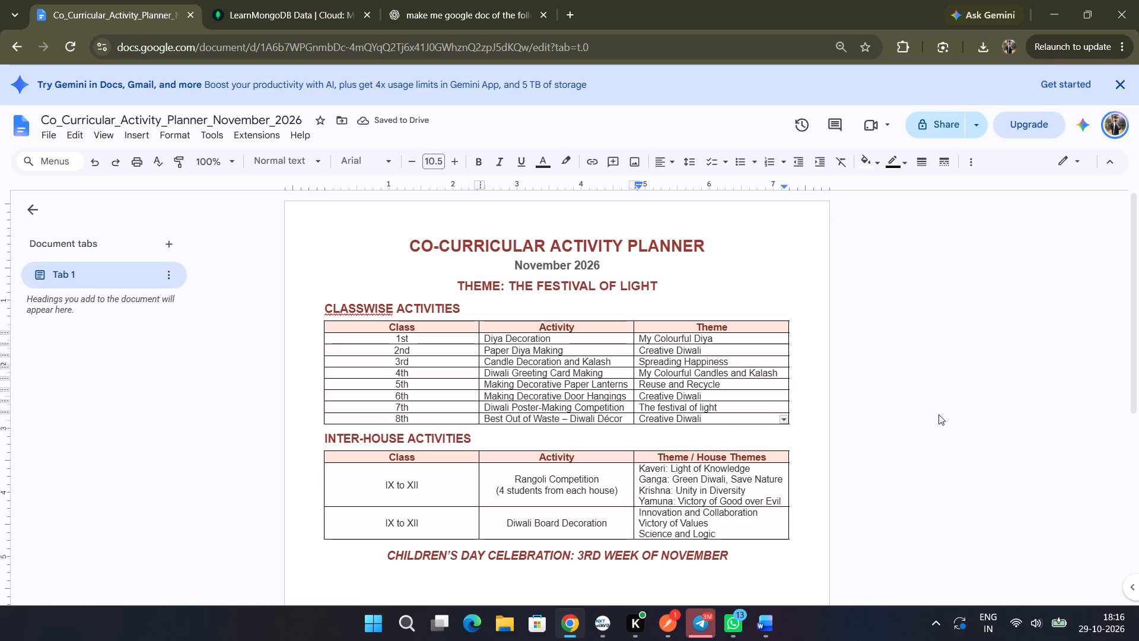
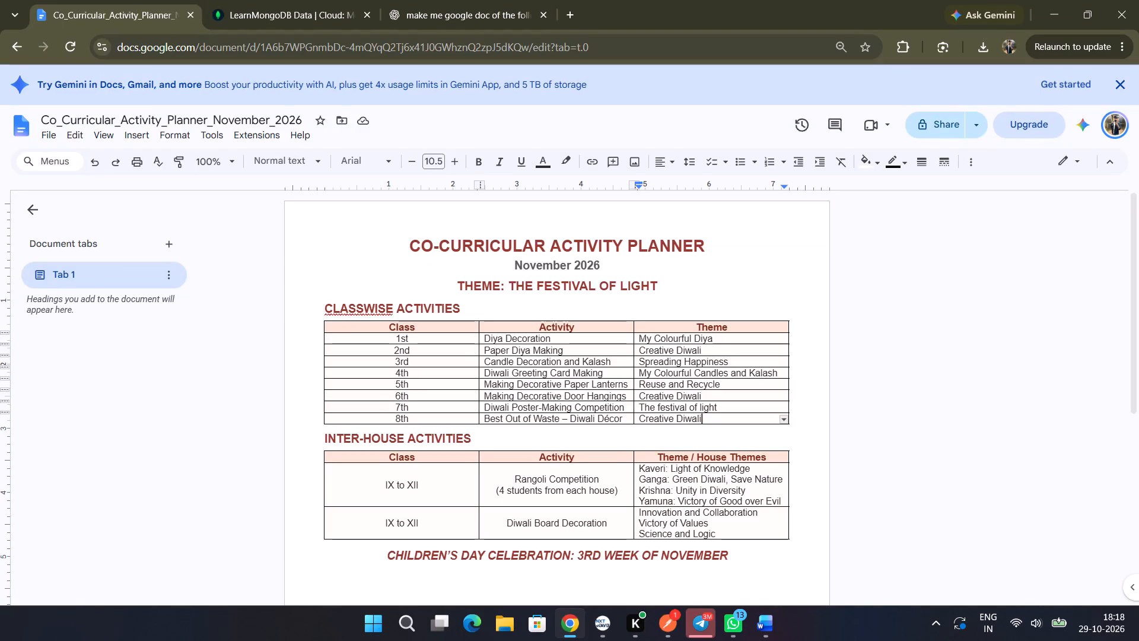
Capitalize the 7th class theme in the classwise activities table so it reads "The Festival of Light".
{"action": "left_click", "coordinate": [661, 408]}
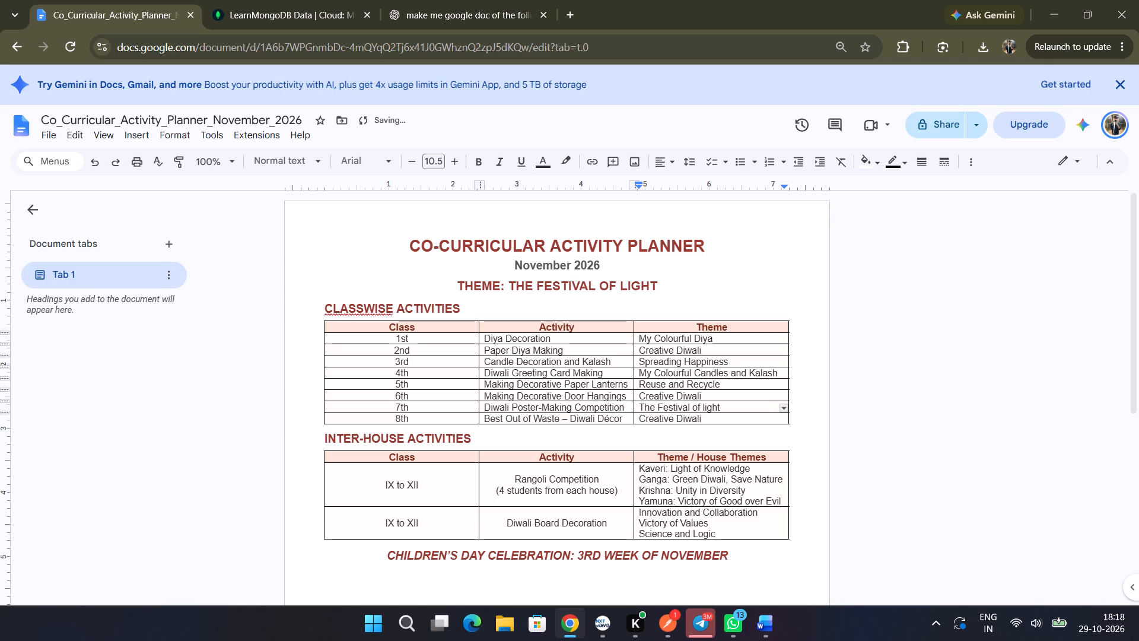
{"action": "left_click", "coordinate": [705, 407]}
{"action": "key", "text": "BackSpace"}
Narrow the classwise table's Class column to about 1.9 inches and widen its Theme column by shifting the Activity–Theme border to about 4.7 inches.
{"action": "left_click_drag", "start_coordinate": [479, 333], "coordinate": [447, 333]}
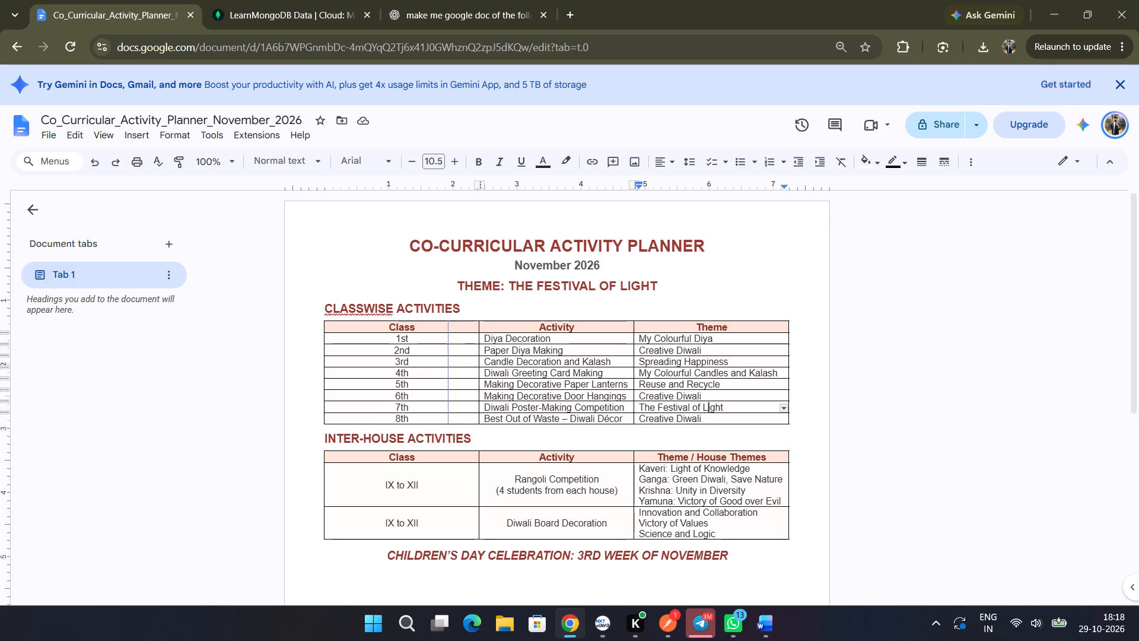
{"action": "left_click_drag", "start_coordinate": [447, 333], "coordinate": [444, 333]}
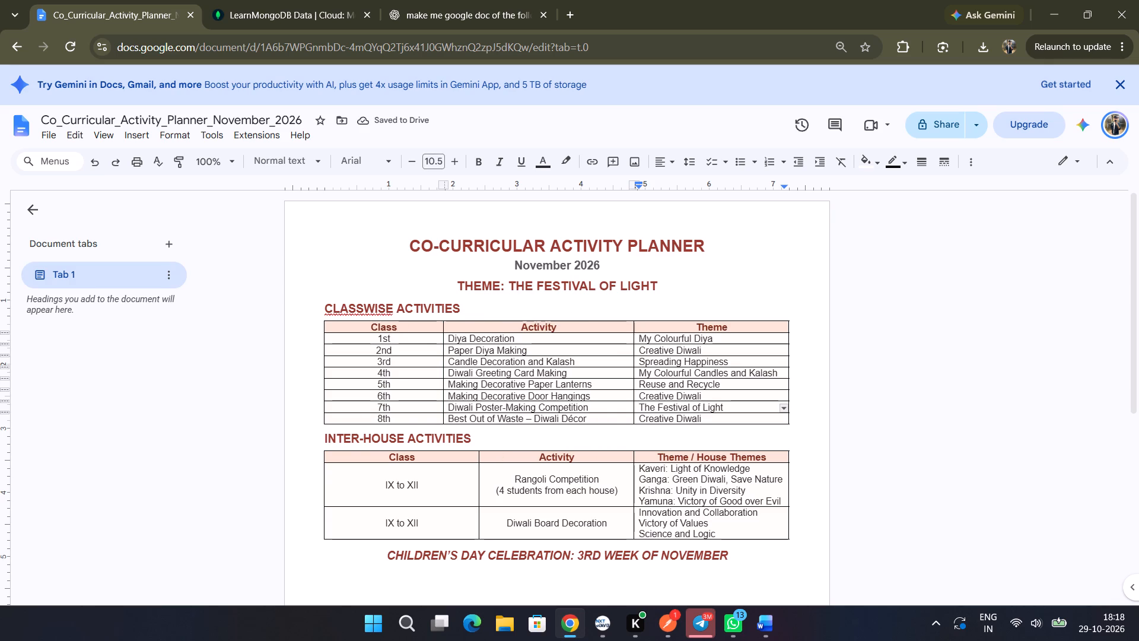
{"action": "left_click_drag", "start_coordinate": [634, 328], "coordinate": [636, 328]}
{"action": "left_click_drag", "start_coordinate": [636, 328], "coordinate": [622, 329]}
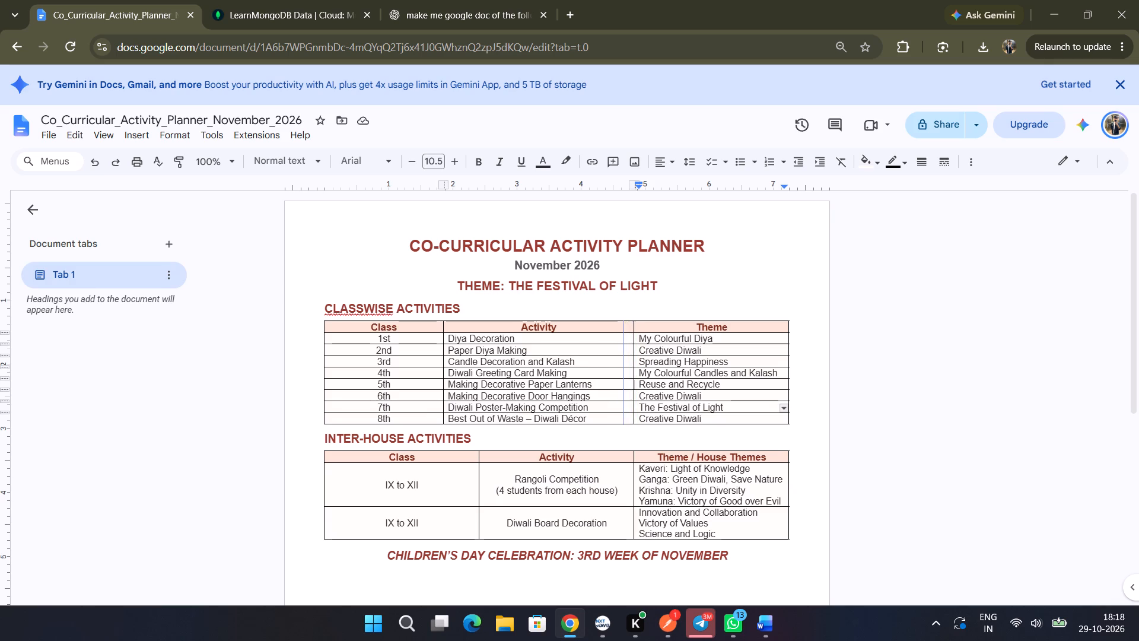
{"action": "left_click_drag", "start_coordinate": [622, 329], "coordinate": [626, 329]}
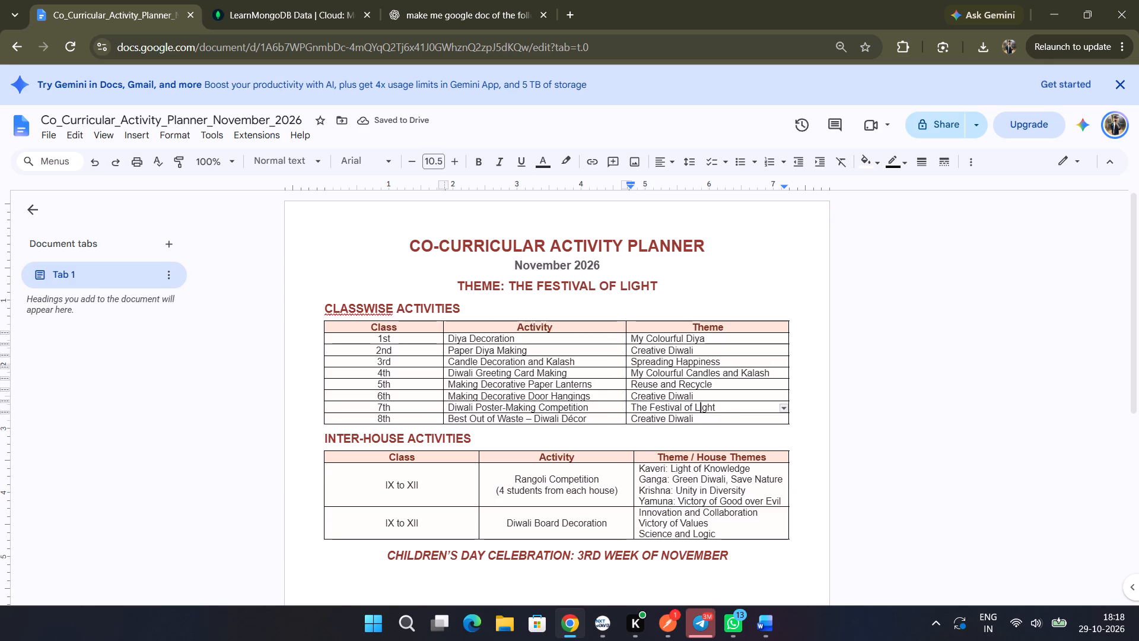
Narrow the inter-house table's Class column to about 1.7 inches and widen its themes column by shifting that border to about 4.6 inches.
{"action": "left_click_drag", "start_coordinate": [478, 456], "coordinate": [447, 457]}
{"action": "left_click_drag", "start_coordinate": [447, 457], "coordinate": [435, 457]}
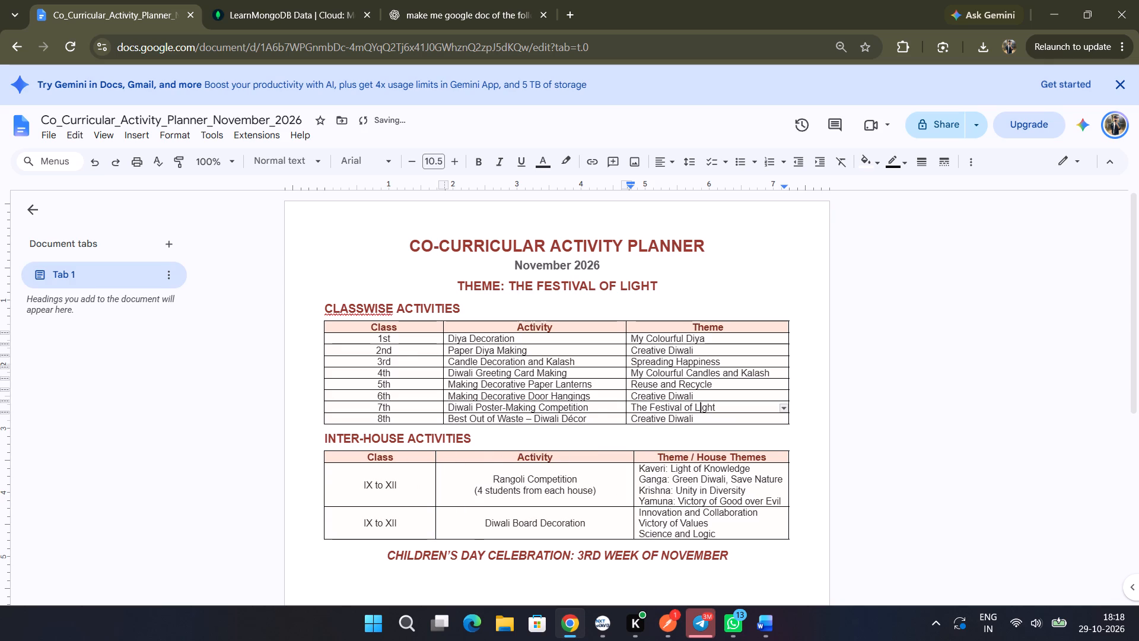
{"action": "left_click_drag", "start_coordinate": [633, 458], "coordinate": [621, 457]}
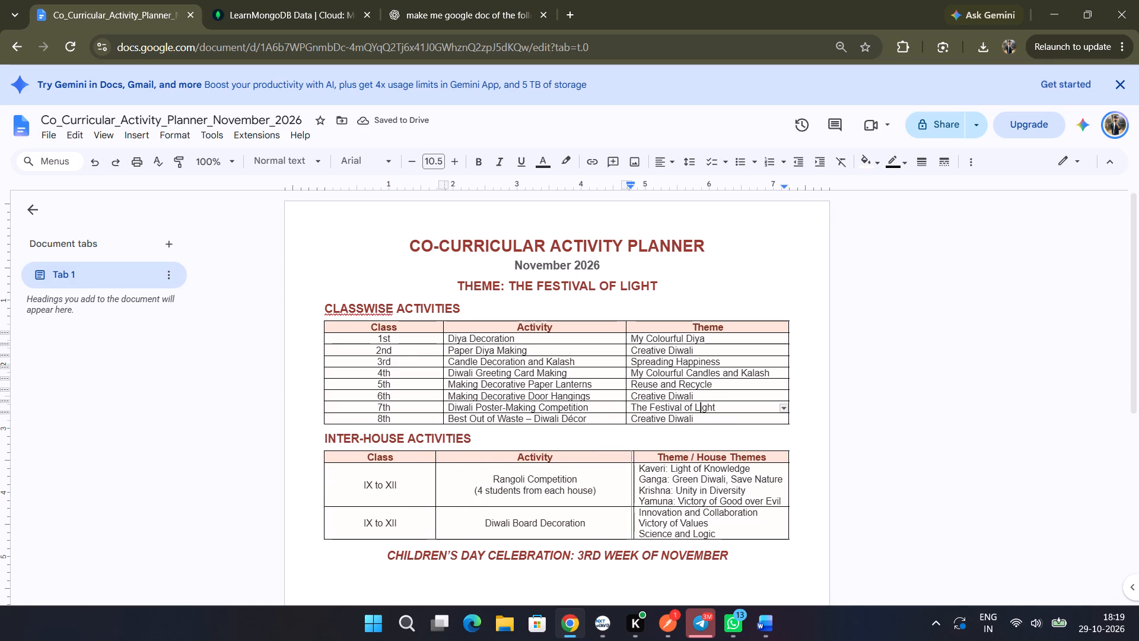
{"action": "left_click_drag", "start_coordinate": [621, 457], "coordinate": [616, 455]}
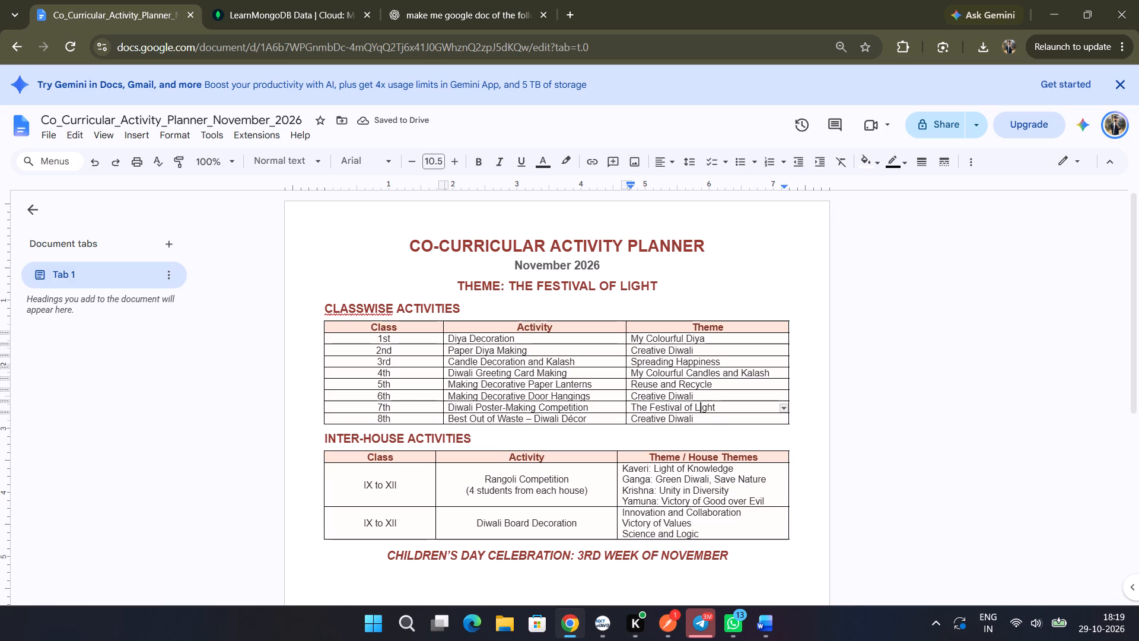
Enlarge all text in the classwise activities table by two font-size increments, bringing the body cells to 12.5.
{"action": "left_click_drag", "start_coordinate": [316, 330], "coordinate": [615, 487]}
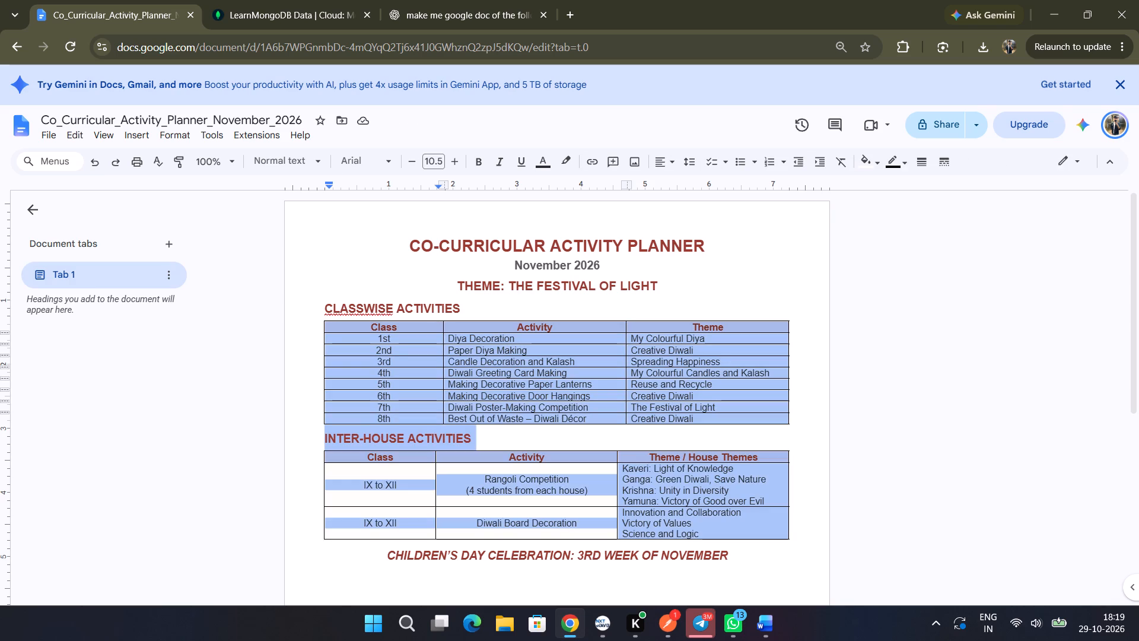
{"action": "left_click_drag", "start_coordinate": [615, 487], "coordinate": [770, 419]}
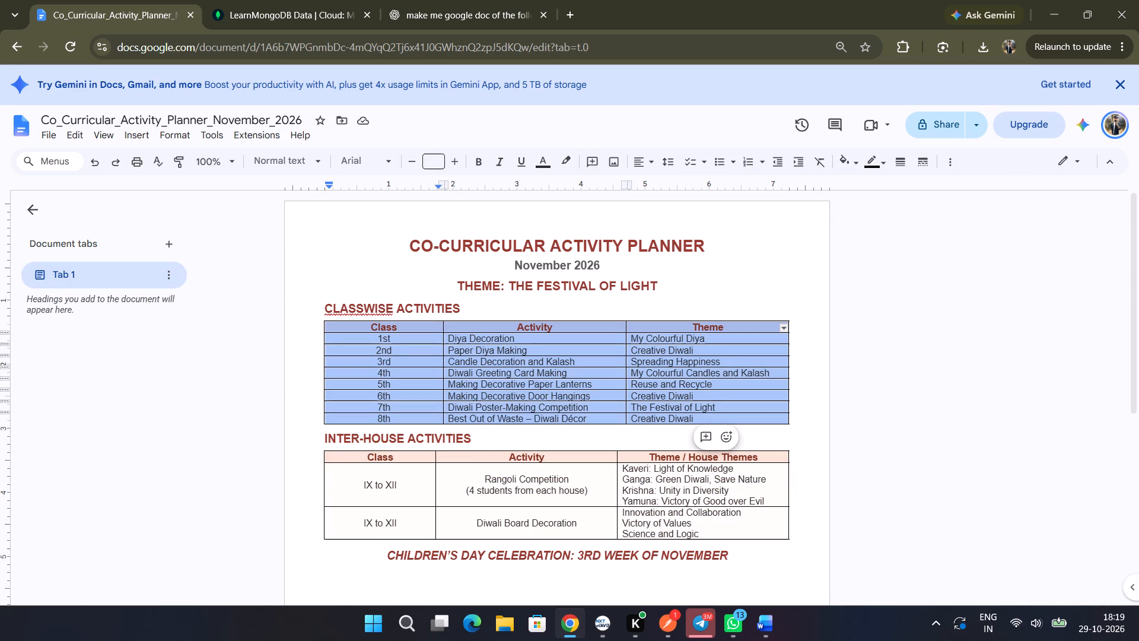
{"action": "left_click", "coordinate": [457, 163]}
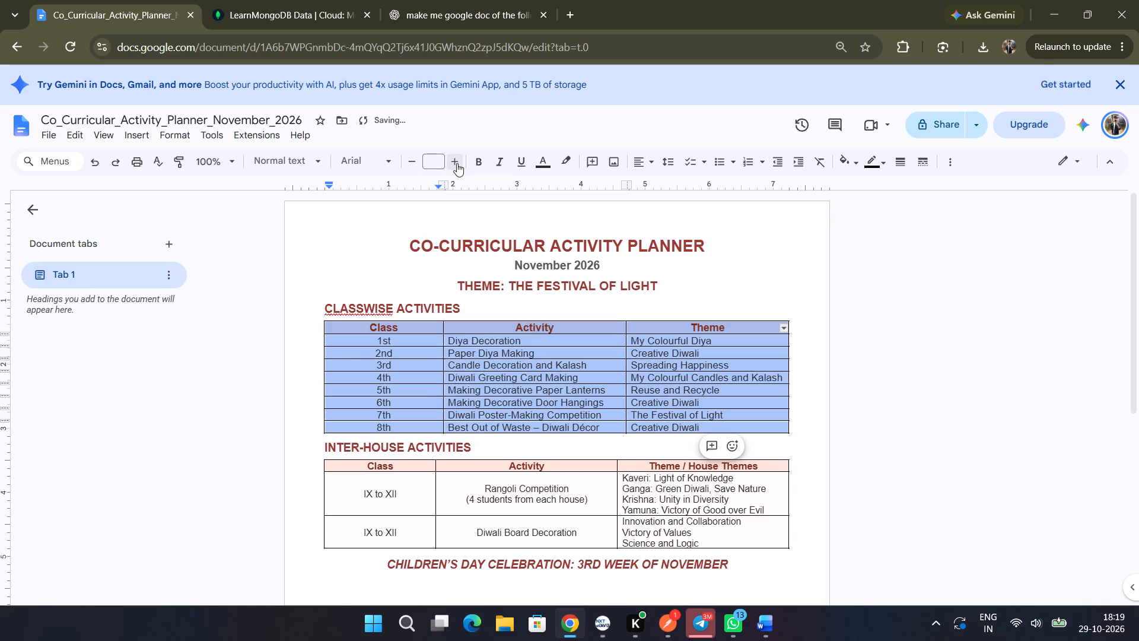
{"action": "left_click", "coordinate": [457, 163]}
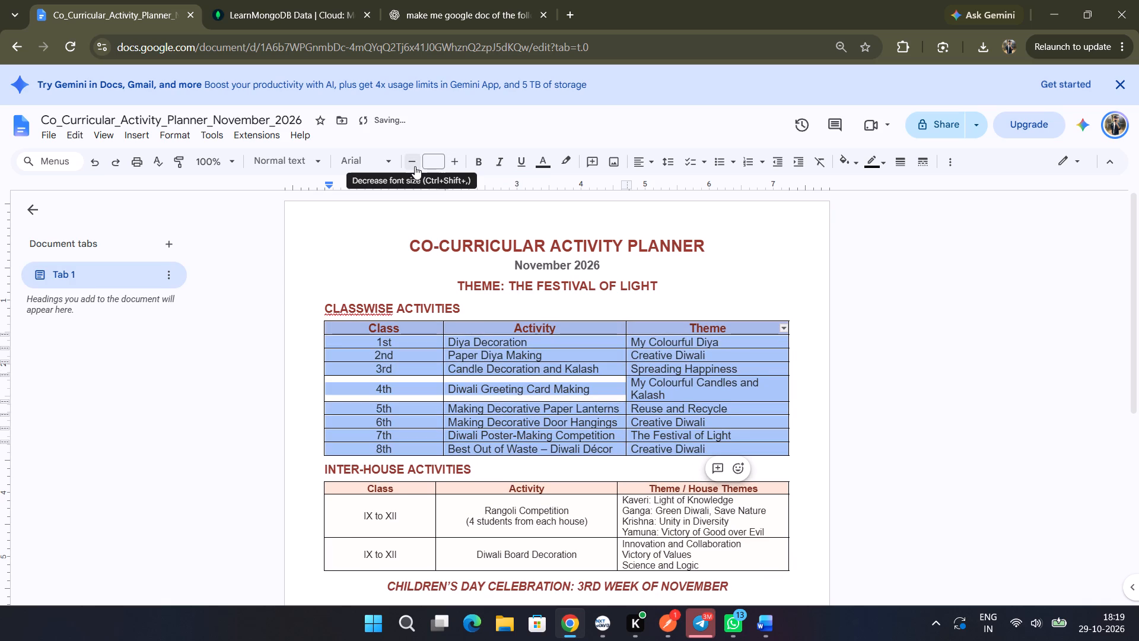
{"action": "left_click", "coordinate": [415, 166]}
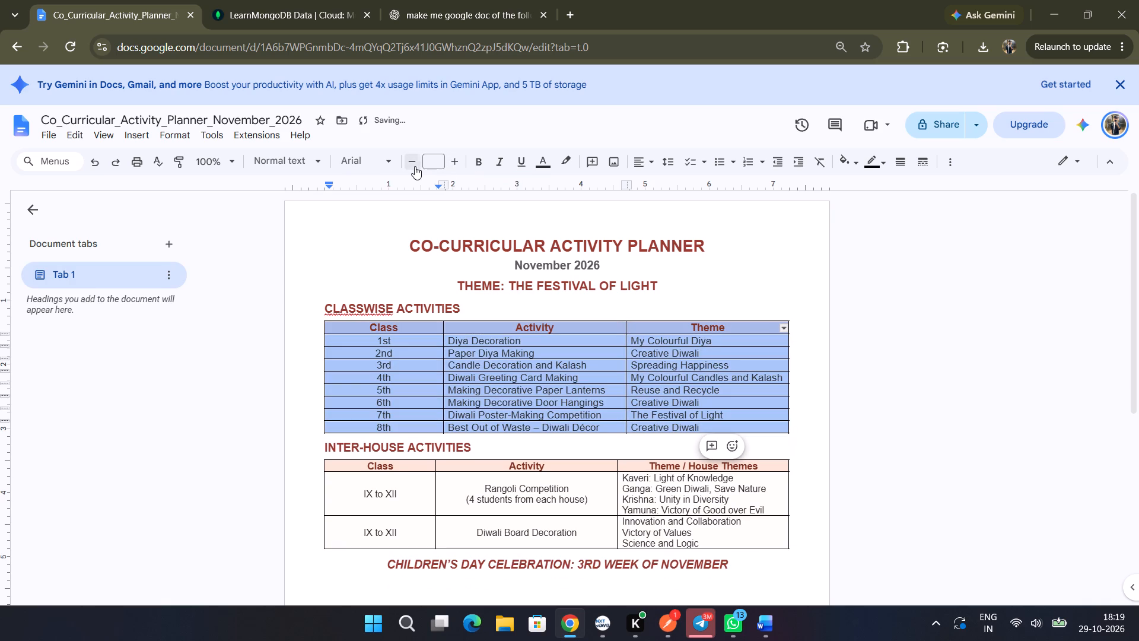
{"action": "left_click", "coordinate": [459, 167]}
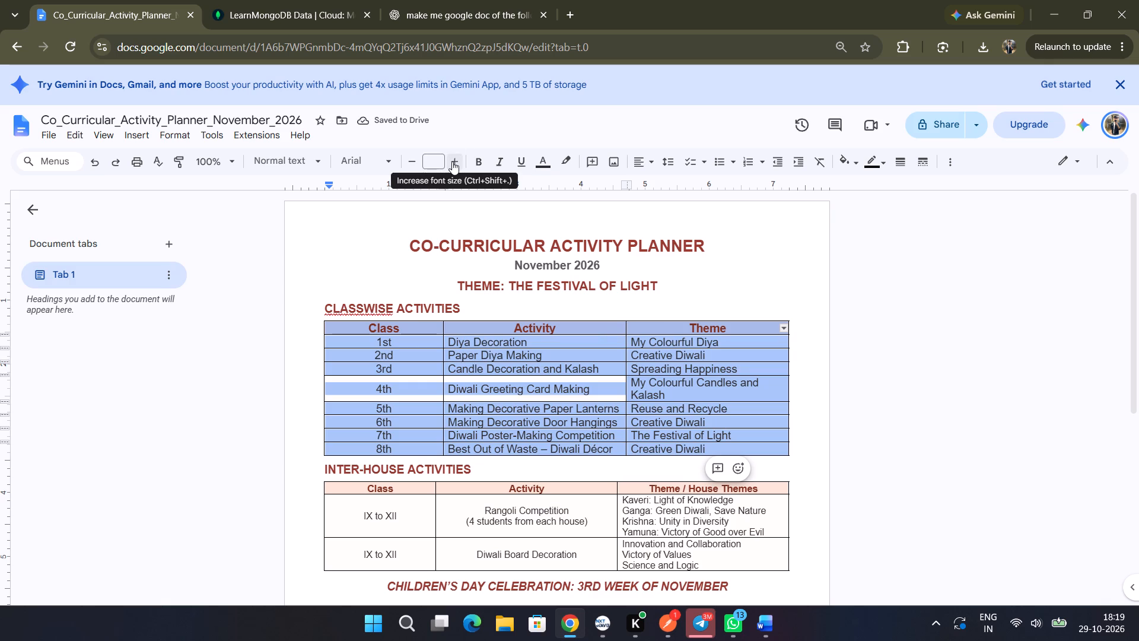
Enlarge all text in the inter-house activities table by two font-size increments, bringing the body cells to 12.5.
{"action": "scroll", "coordinate": [541, 311], "scroll_direction": "down", "scroll_amount": 1}
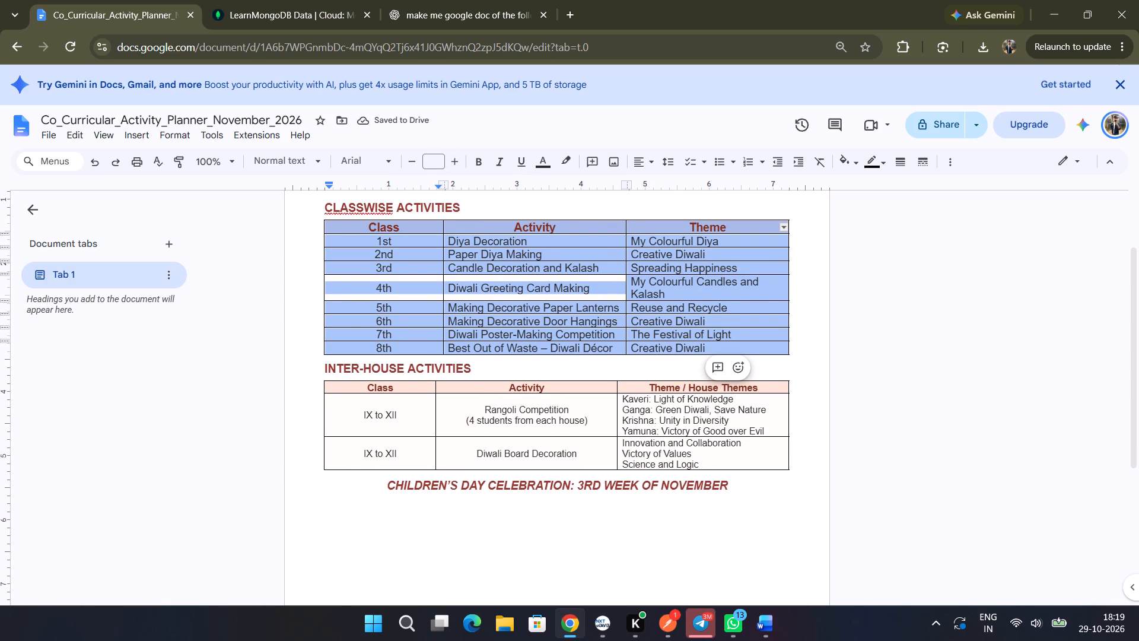
{"action": "left_click", "coordinate": [623, 524]}
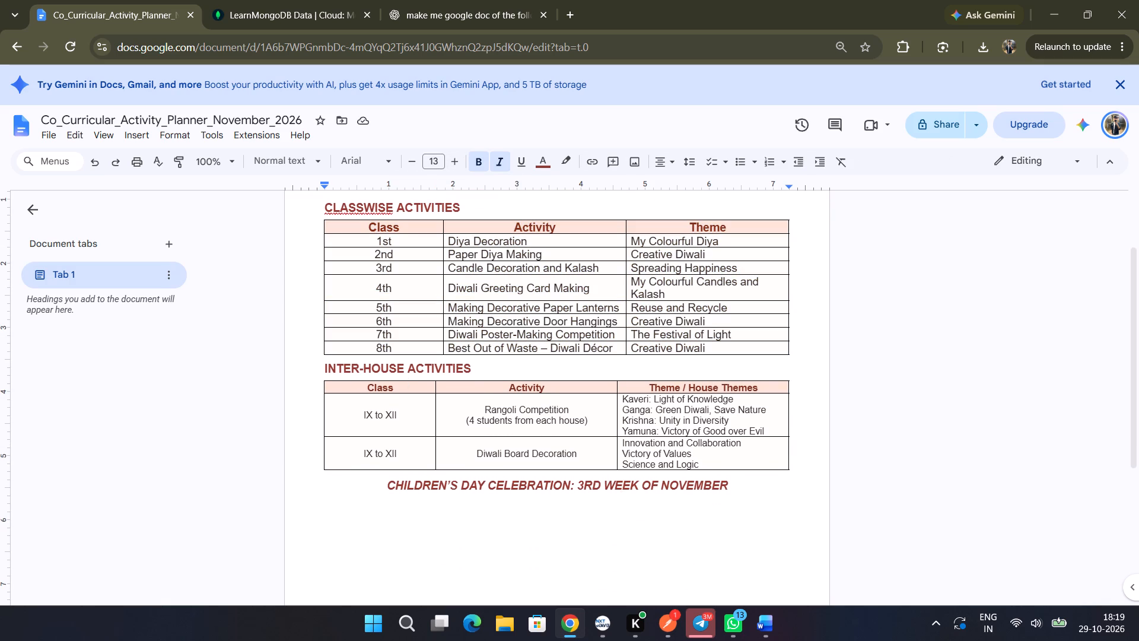
{"action": "left_click_drag", "start_coordinate": [317, 385], "coordinate": [516, 440]}
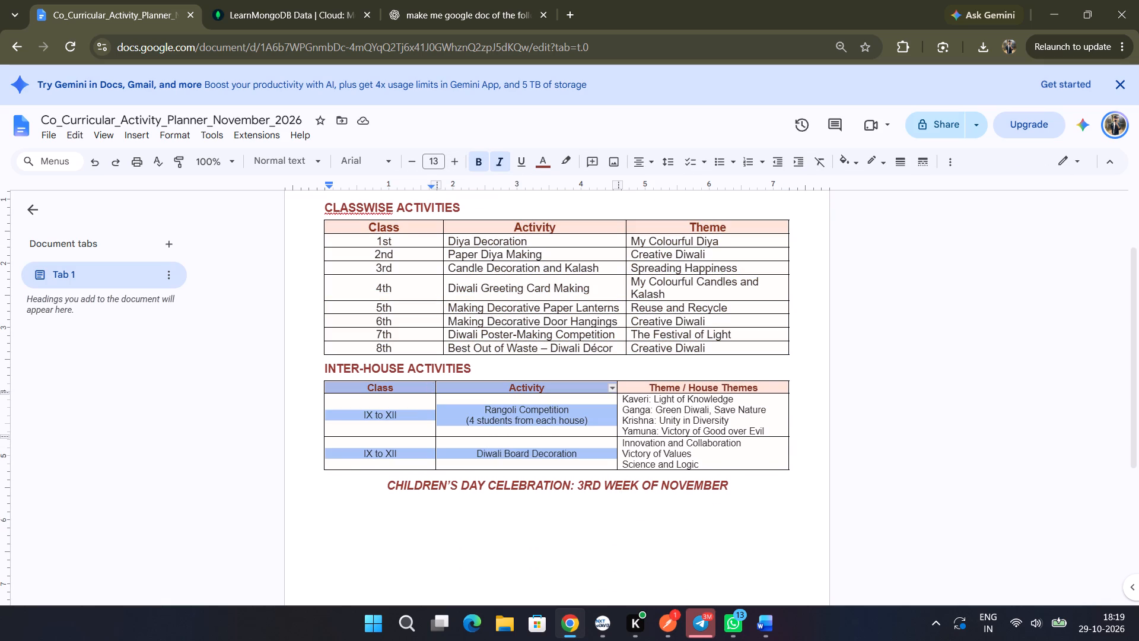
{"action": "left_click_drag", "start_coordinate": [516, 440], "coordinate": [695, 458]}
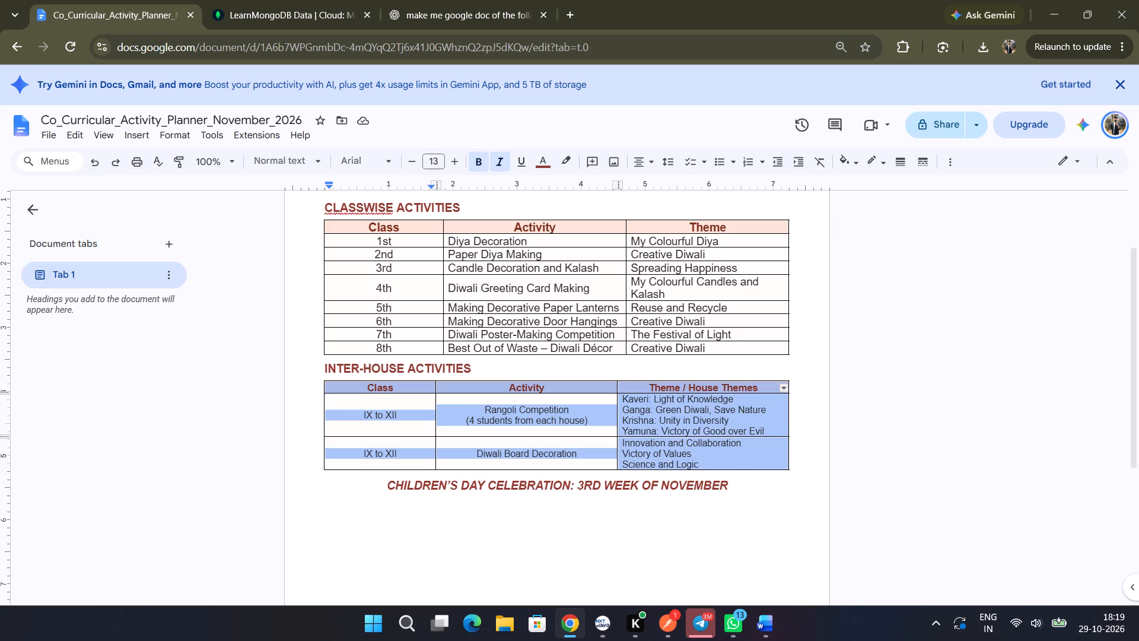
{"action": "left_click", "coordinate": [458, 163]}
{"action": "left_click", "coordinate": [458, 163]}
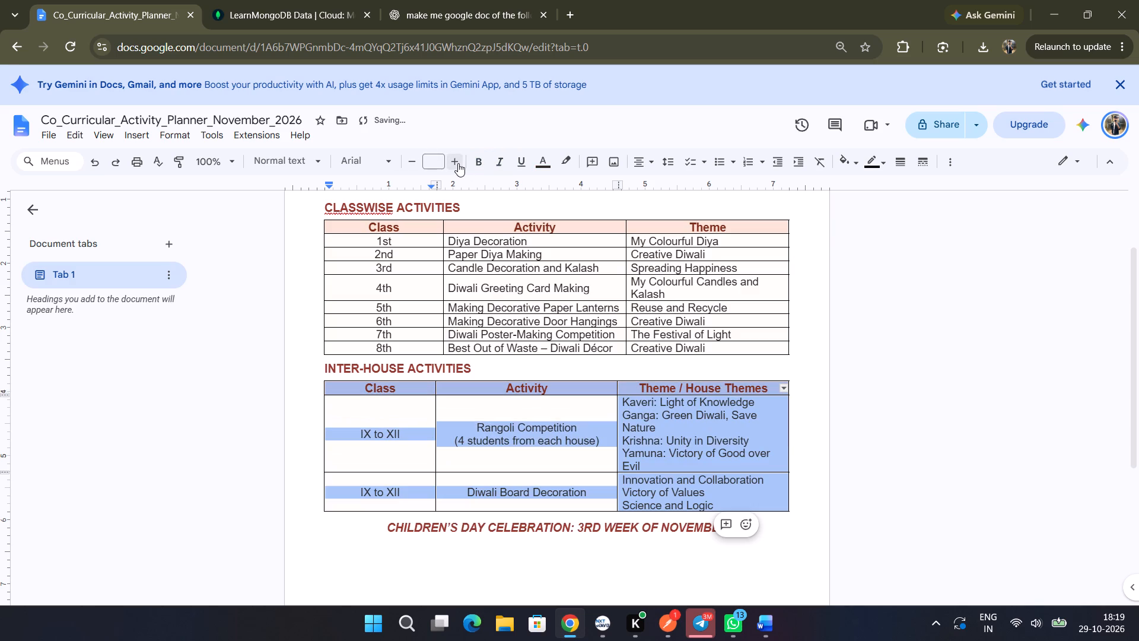
{"action": "left_click", "coordinate": [848, 406]}
Move the word "Decoration" to the end of the 3rd class activity so it reads "Candle and Kalash Decoration" with single spaces.
{"action": "scroll", "coordinate": [698, 426], "scroll_direction": "up", "scroll_amount": 1}
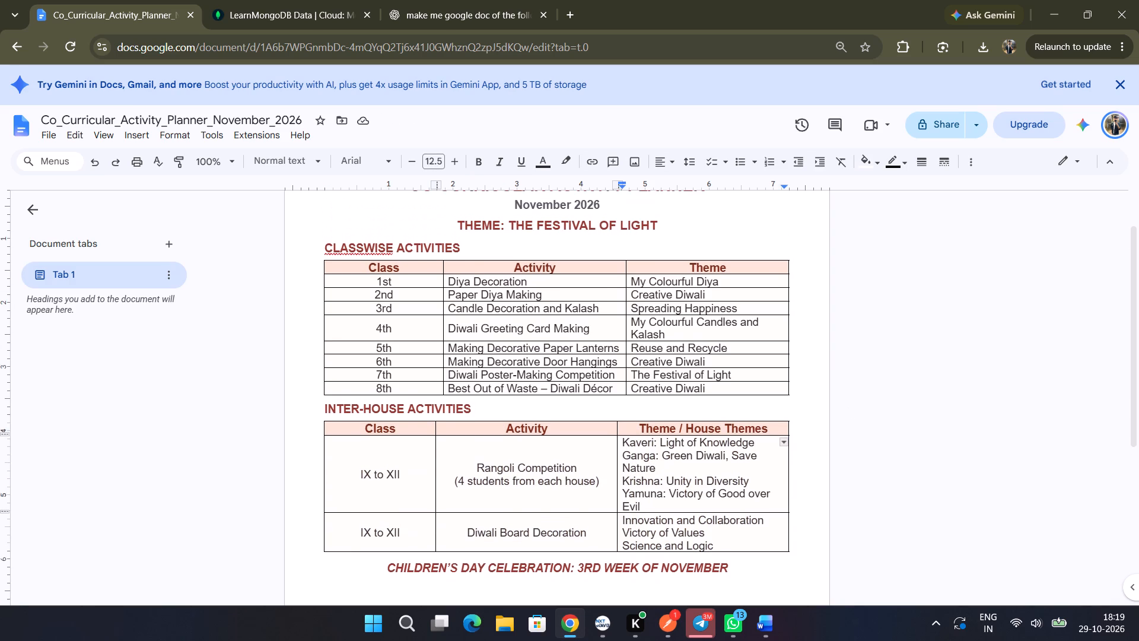
{"action": "scroll", "coordinate": [698, 426], "scroll_direction": "up", "scroll_amount": 3}
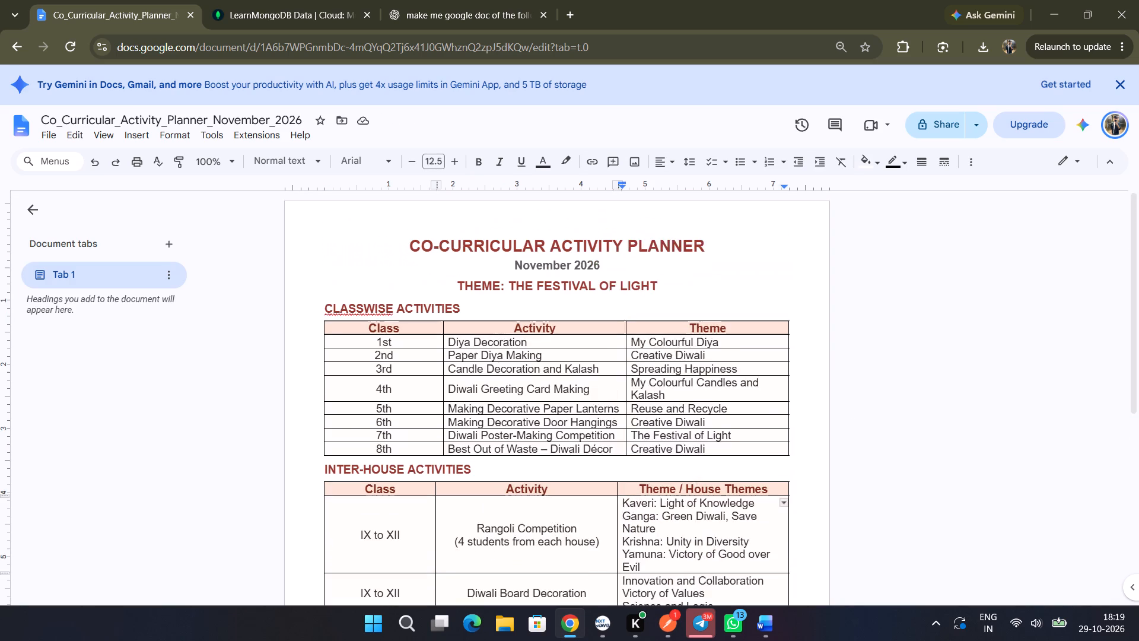
{"action": "scroll", "coordinate": [698, 426], "scroll_direction": "down", "scroll_amount": 2}
{"action": "scroll", "coordinate": [698, 426], "scroll_direction": "up", "scroll_amount": 1}
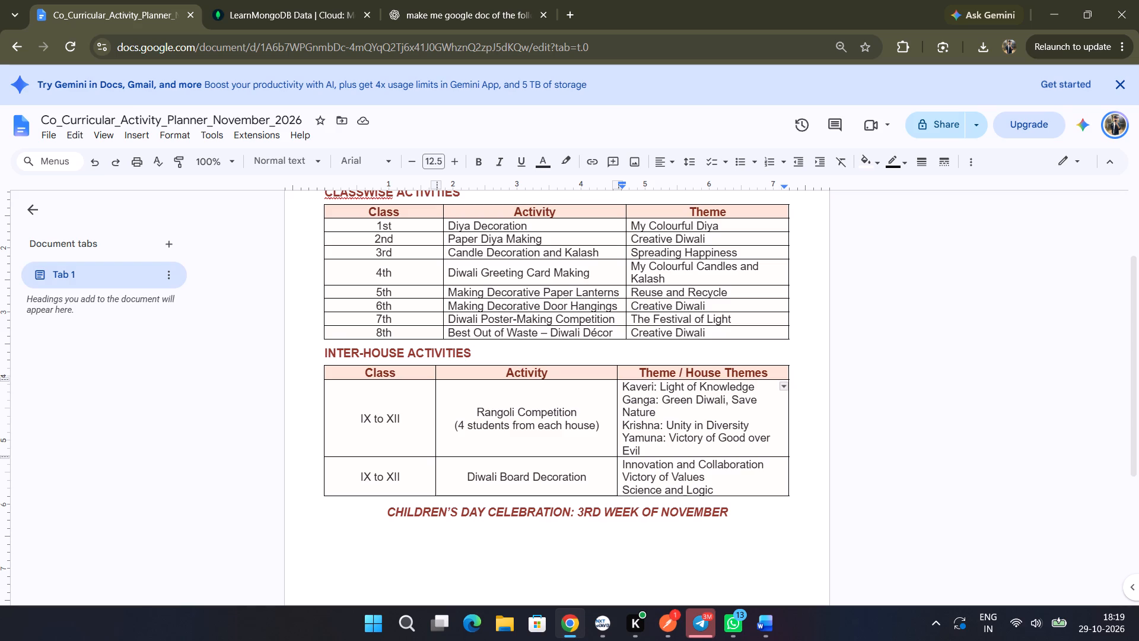
{"action": "left_click_drag", "start_coordinate": [539, 254], "coordinate": [485, 253]}
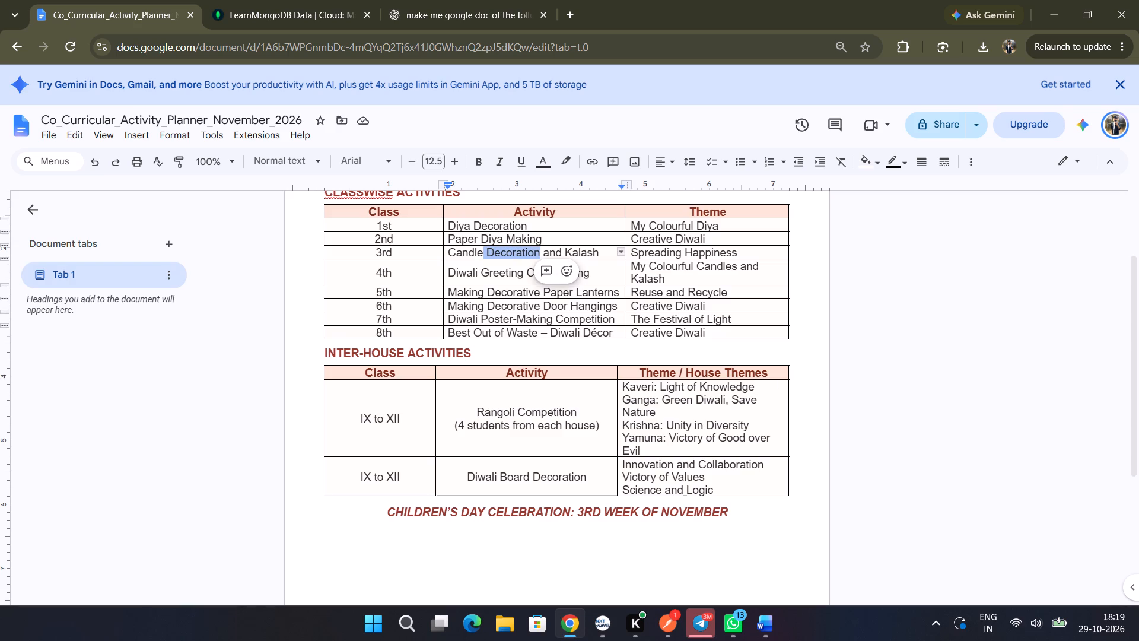
{"action": "key", "text": "ctrl+c"}
{"action": "key", "text": "BackSpace"}
{"action": "left_click", "coordinate": [489, 251]}
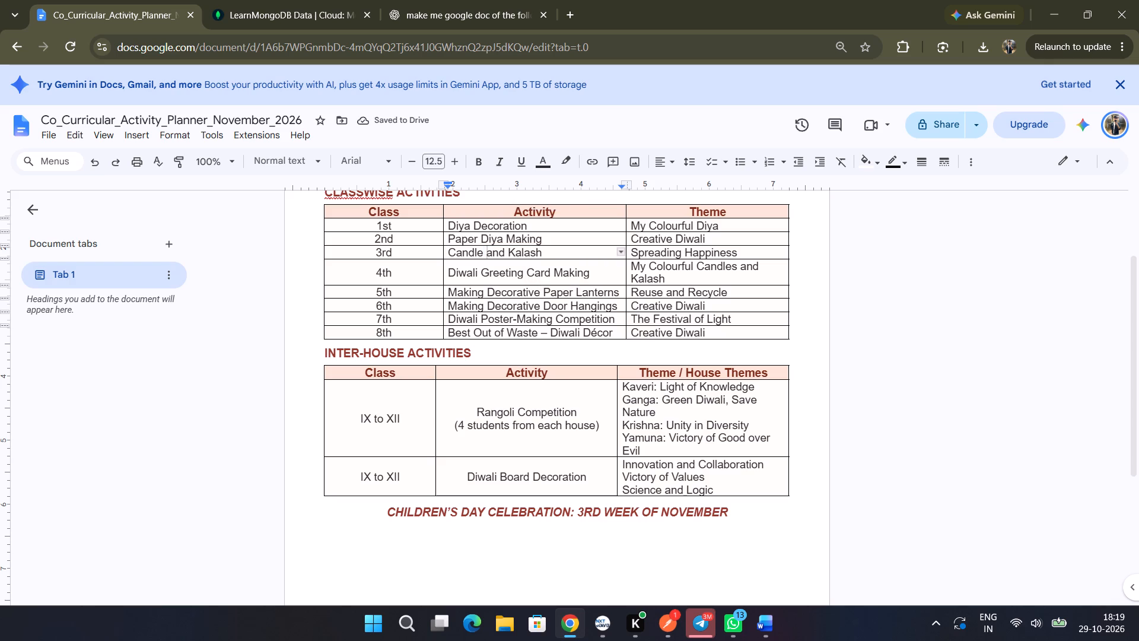
{"action": "key", "text": "BackSpace"}
{"action": "key", "text": "space"}
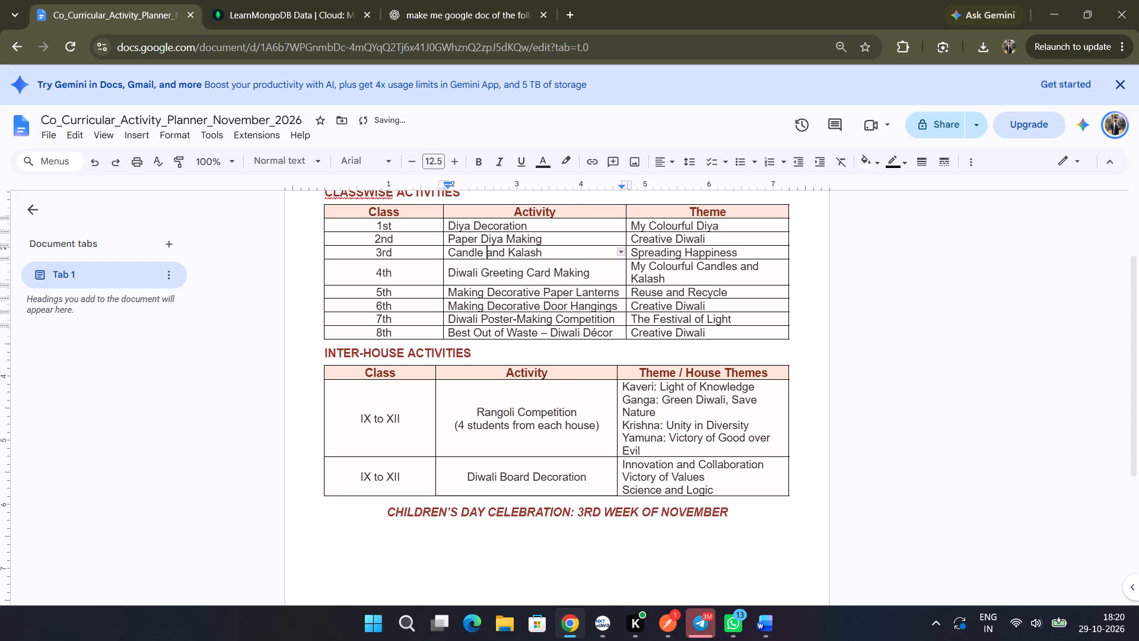
{"action": "left_click", "coordinate": [552, 254]}
{"action": "key", "text": "space"}
{"action": "key", "text": "ctrl+v"}
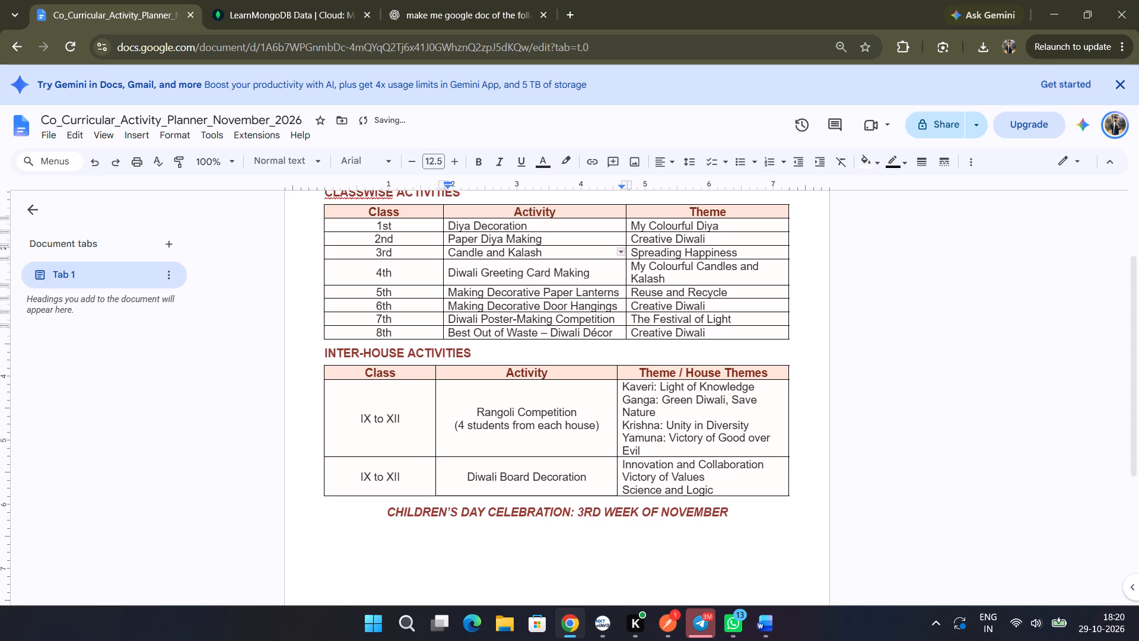
{"action": "left_click", "coordinate": [548, 251]}
{"action": "key", "text": "BackSpace"}
{"action": "key", "text": "BackSpace"}
{"action": "key", "text": "space"}
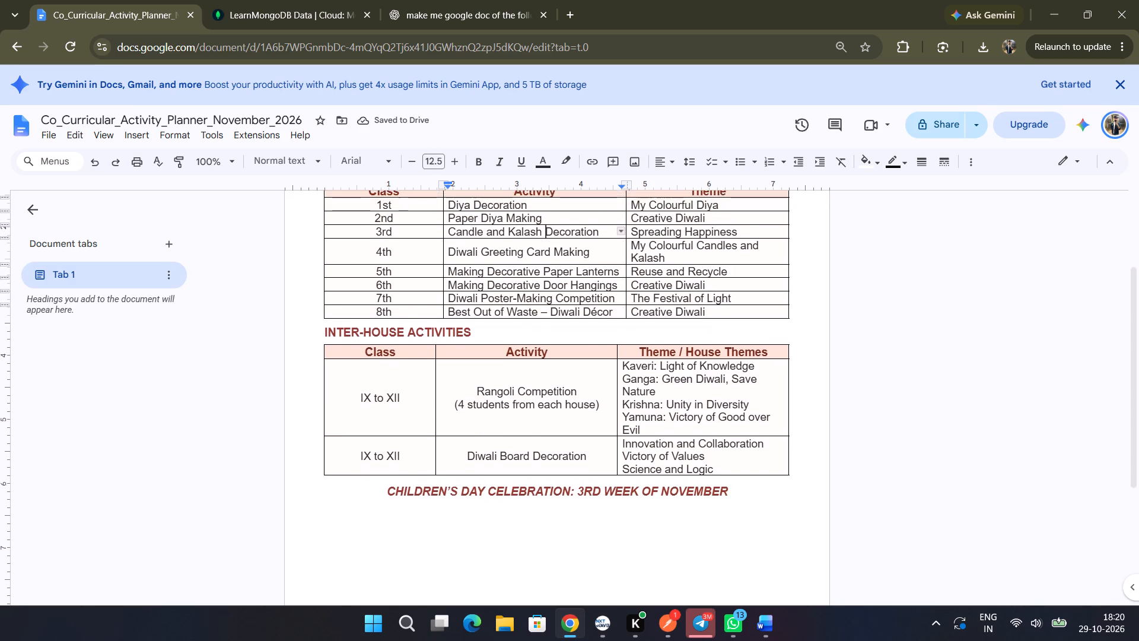
Review the whole planner and download it as a PDF document.
{"action": "scroll", "coordinate": [726, 303], "scroll_direction": "down", "scroll_amount": 3}
{"action": "scroll", "coordinate": [726, 303], "scroll_direction": "up", "scroll_amount": 1}
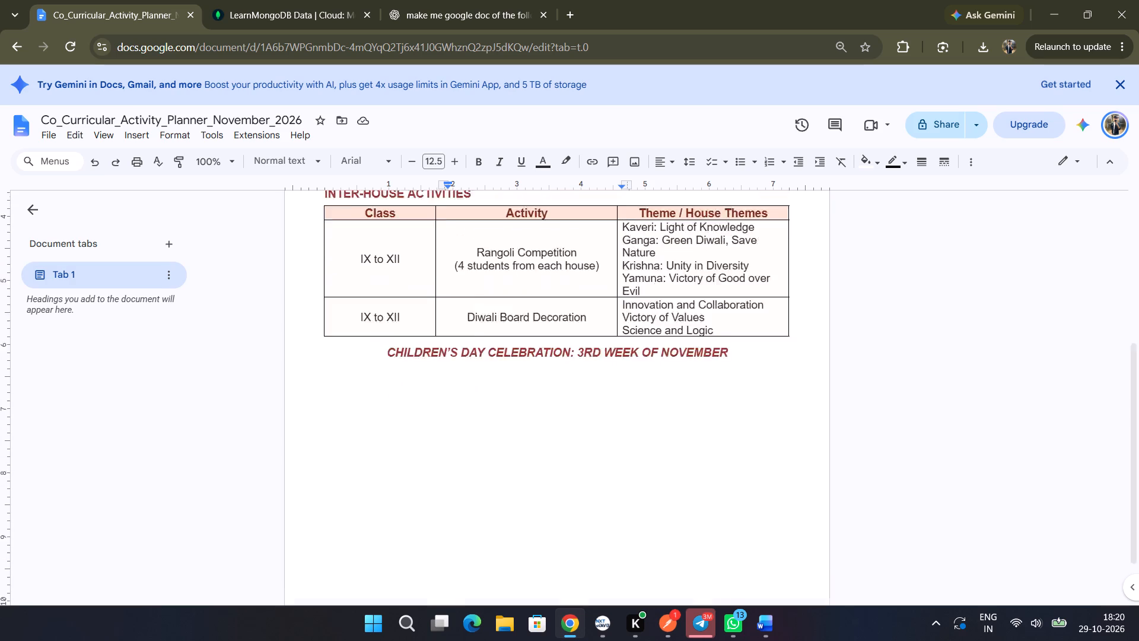
{"action": "scroll", "coordinate": [726, 303], "scroll_direction": "up", "scroll_amount": 2}
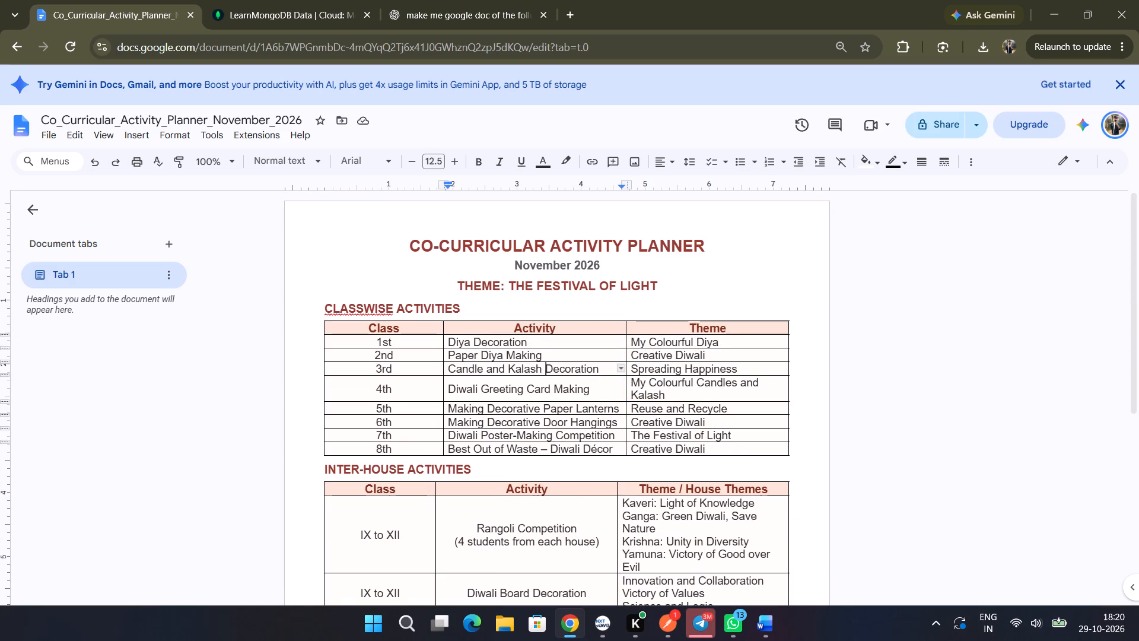
{"action": "left_click", "coordinate": [55, 138]}
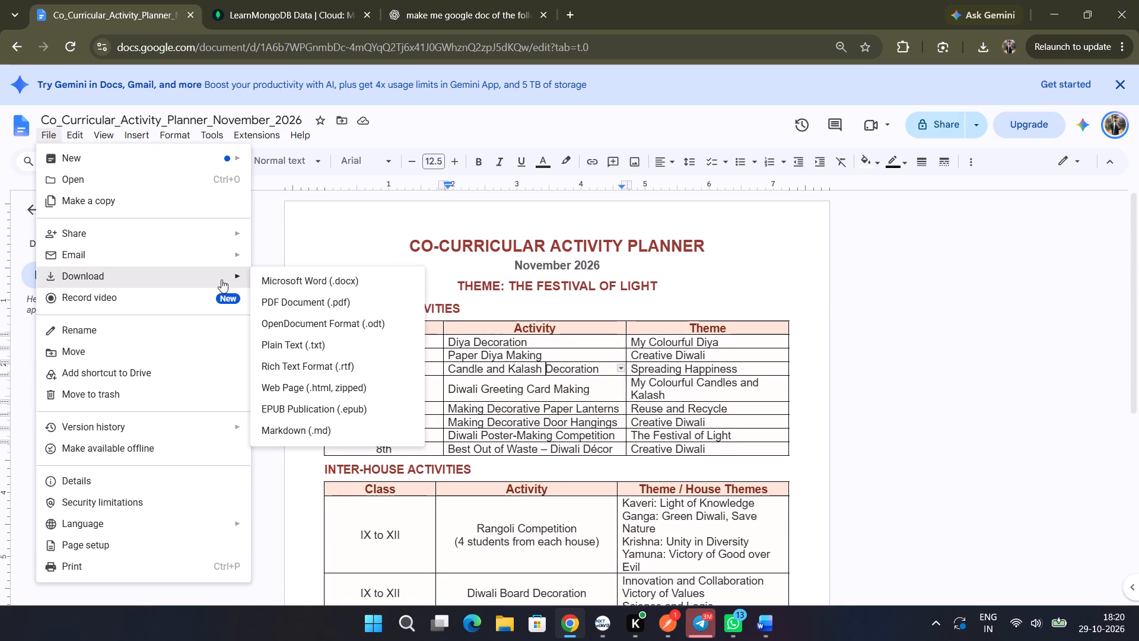
{"action": "left_click", "coordinate": [353, 309]}
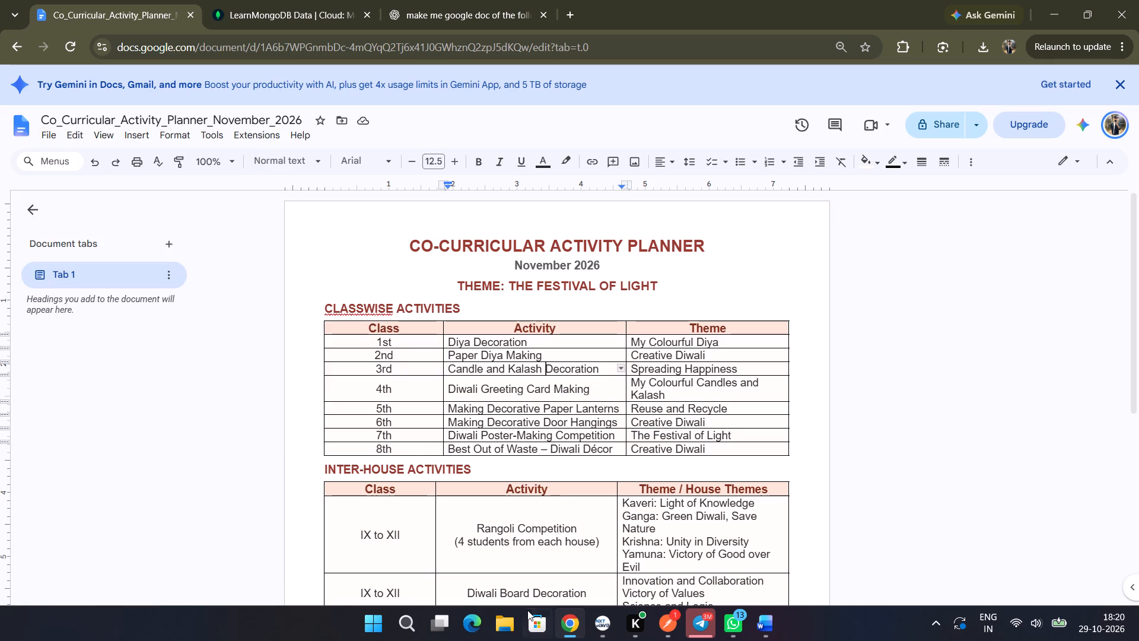
In File Explorer's Downloads folder, permanently delete the older PDF Co_Curricular_Activity_Planner_November_2026, the copy without the (1) suffix.
{"action": "left_click", "coordinate": [510, 624]}
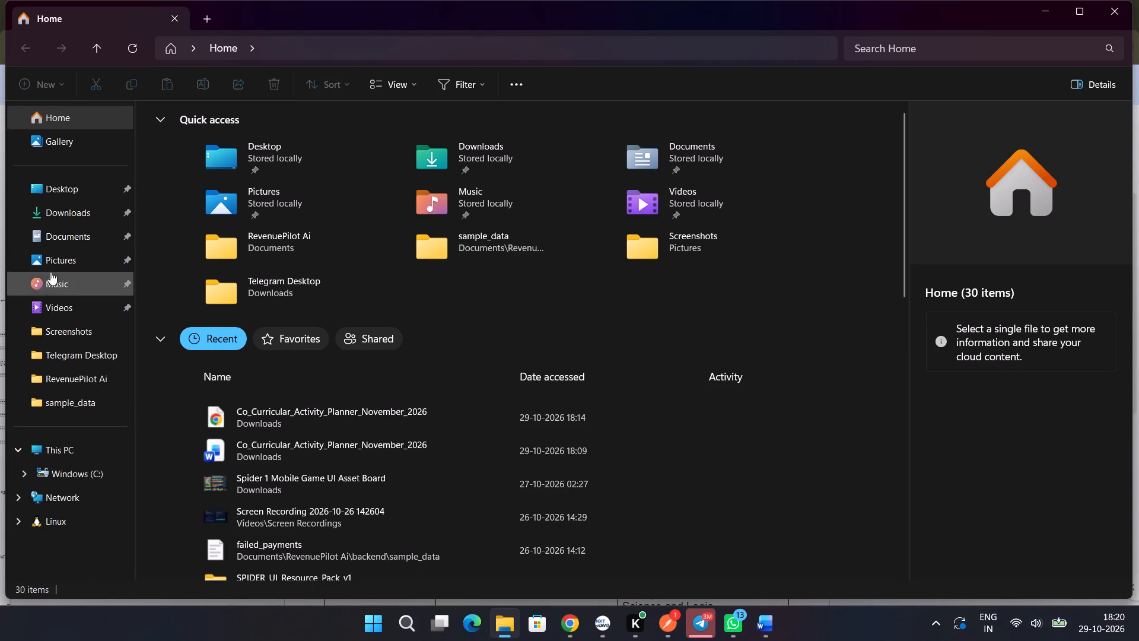
{"action": "left_click", "coordinate": [71, 212]}
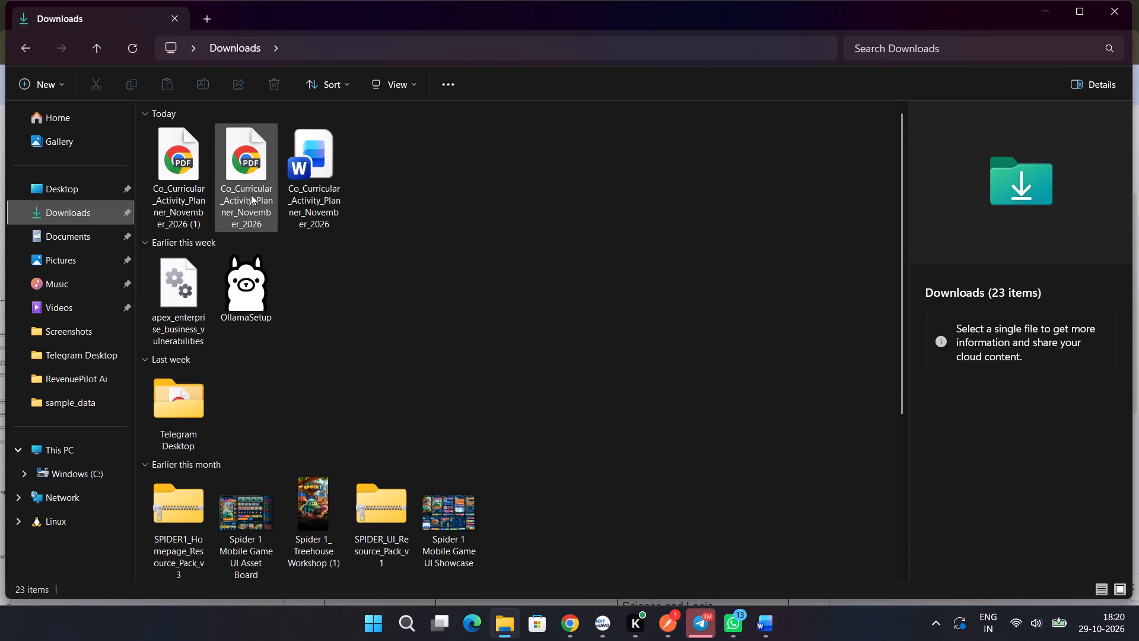
{"action": "left_click", "coordinate": [254, 190]}
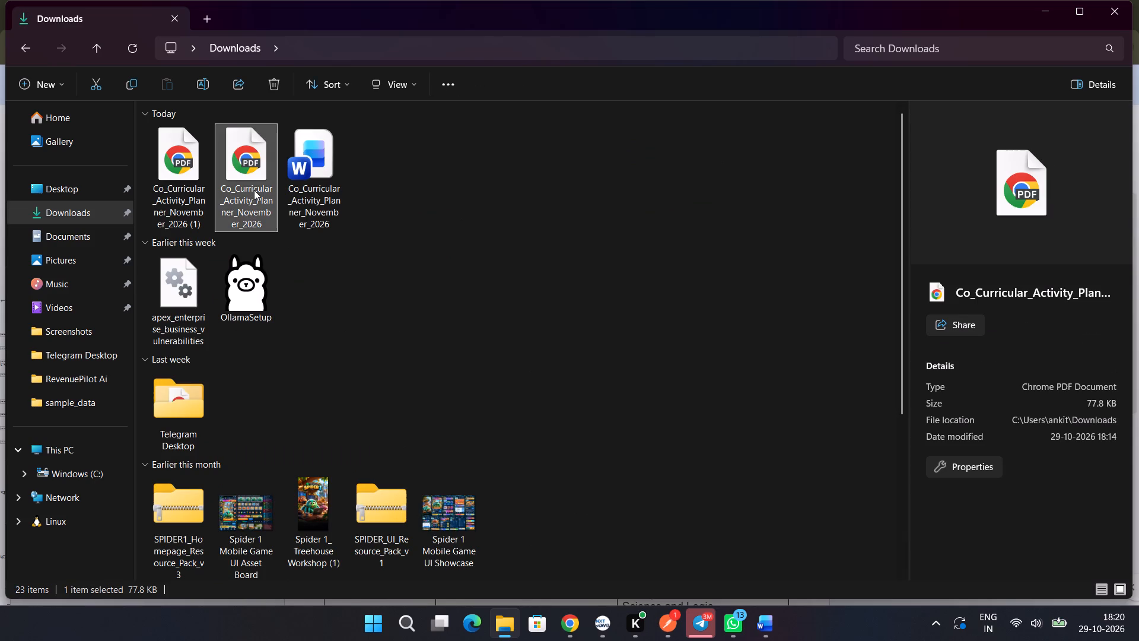
{"action": "key", "text": "shift+Delete"}
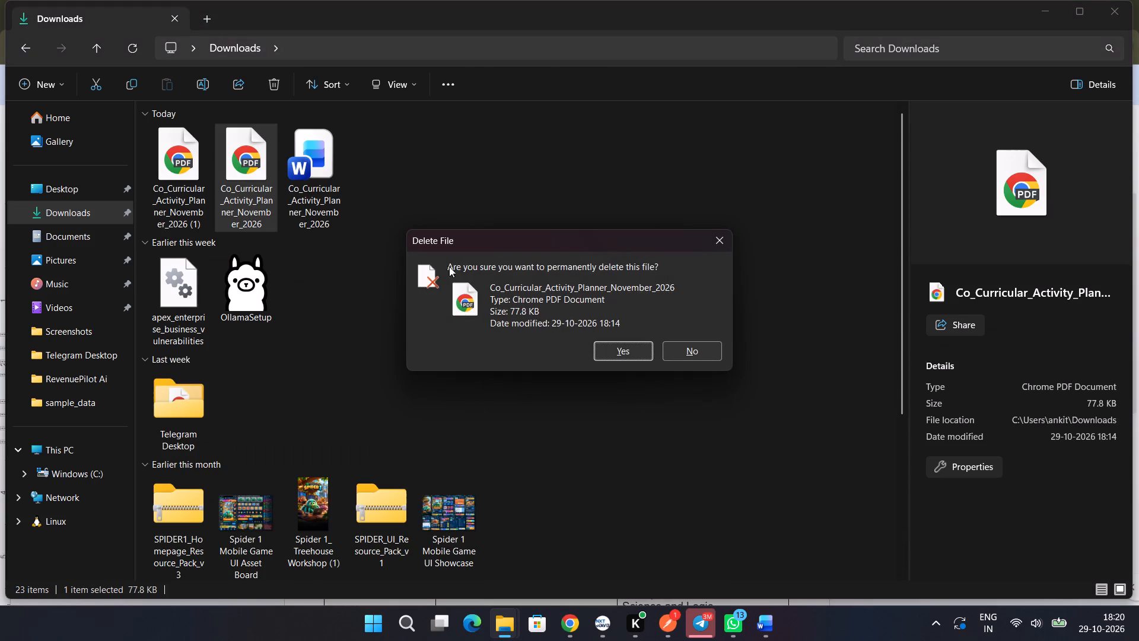
{"action": "left_click", "coordinate": [632, 349]}
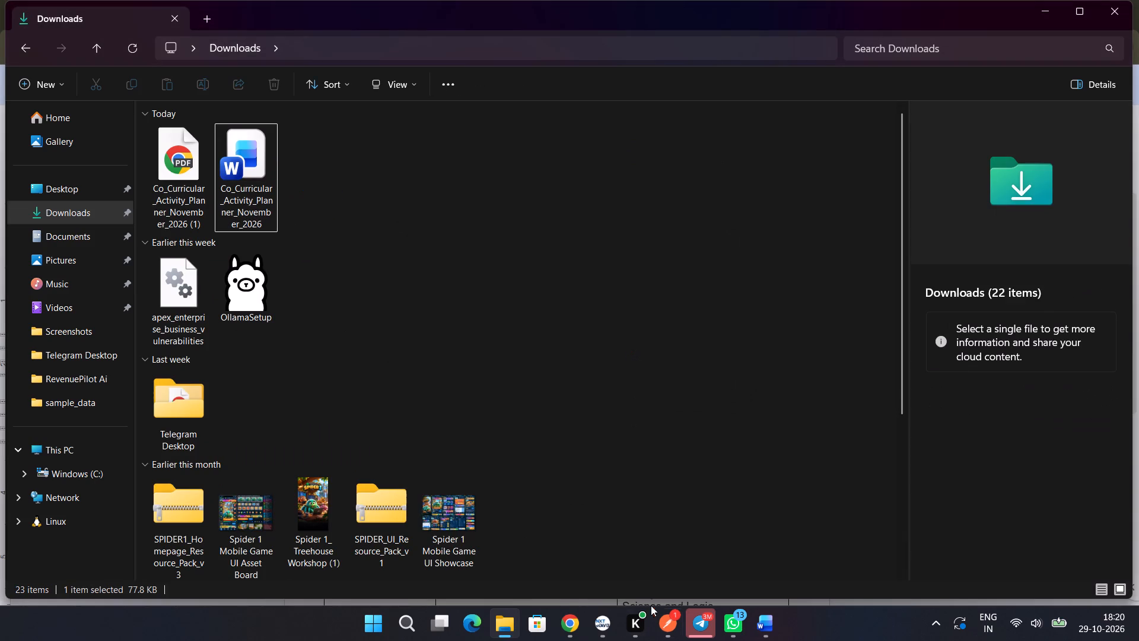
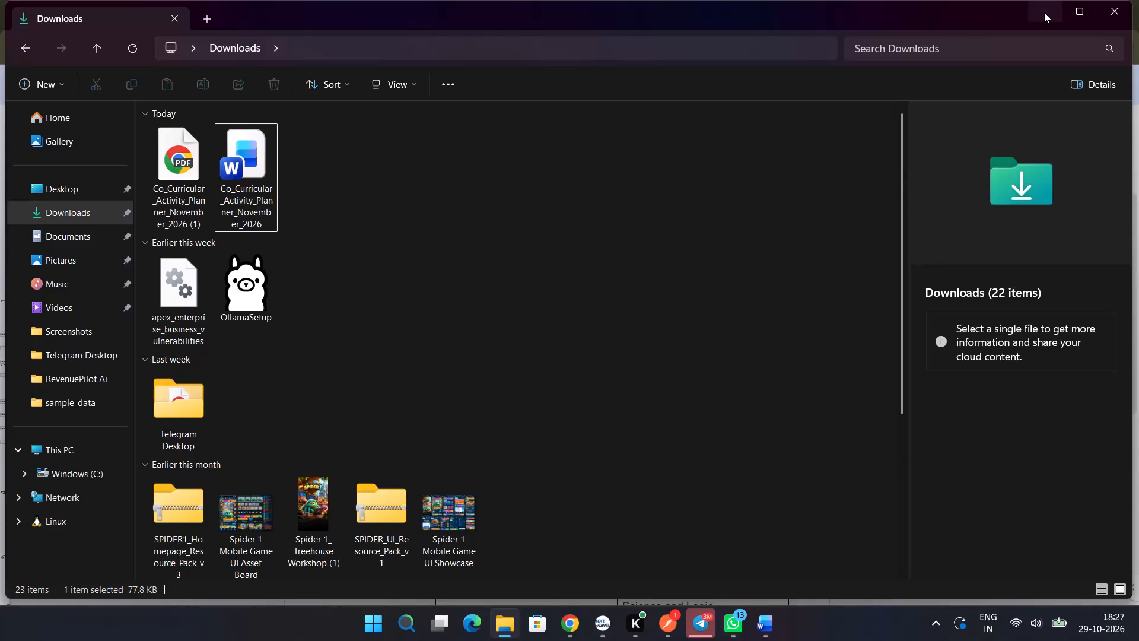
Start a screen capture with the Downloads folder showing the November 2026 planner files.
{"action": "key", "text": "Print"}
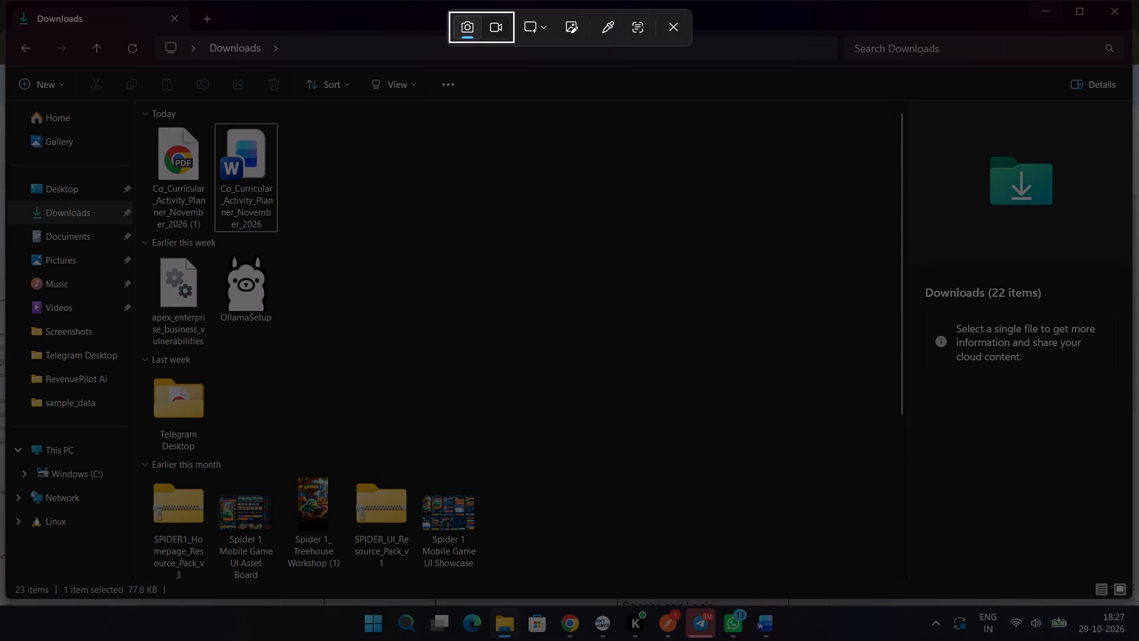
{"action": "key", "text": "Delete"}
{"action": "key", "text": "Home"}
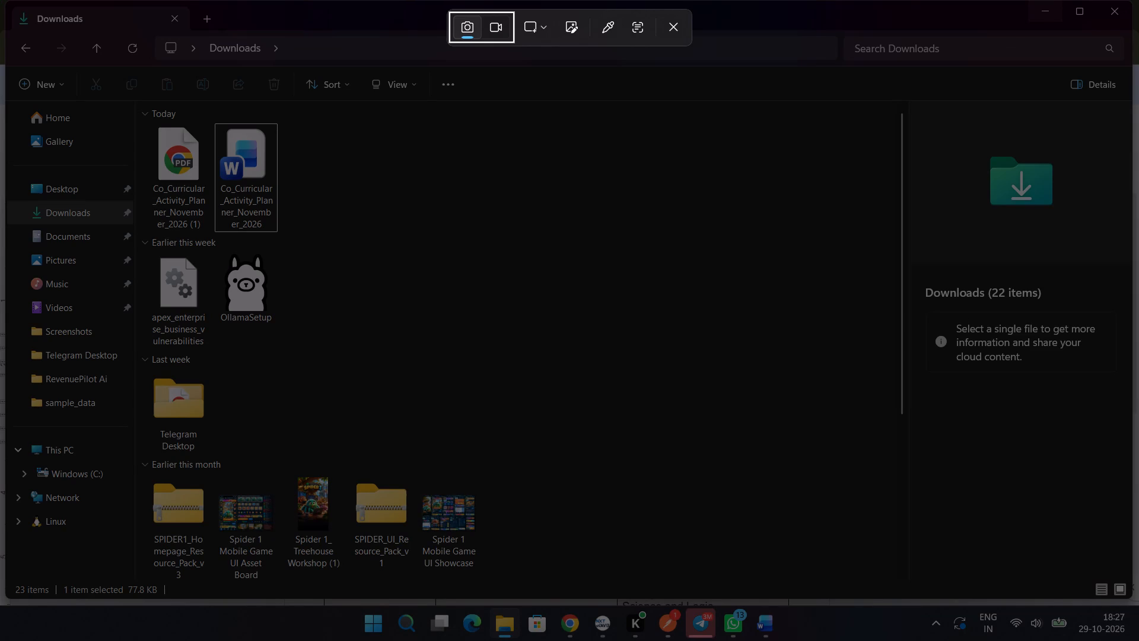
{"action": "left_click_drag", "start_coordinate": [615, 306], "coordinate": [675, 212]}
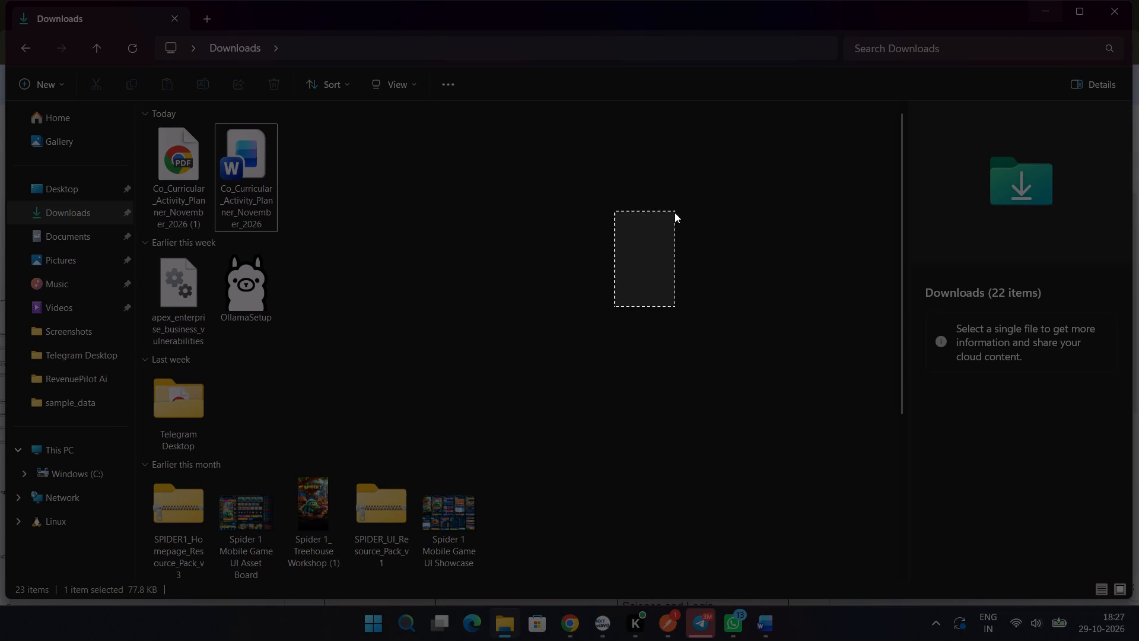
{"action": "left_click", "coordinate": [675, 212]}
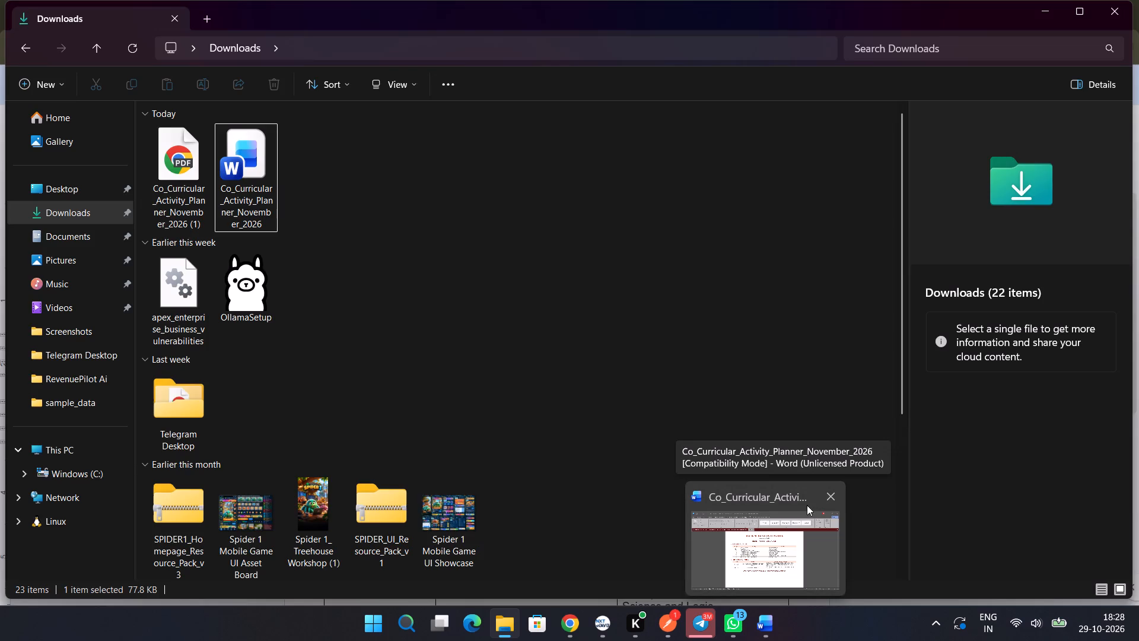
Close the Co_Curricular_Activity_Planner_November_2026 document that is open in Word.
{"action": "left_click", "coordinate": [839, 495]}
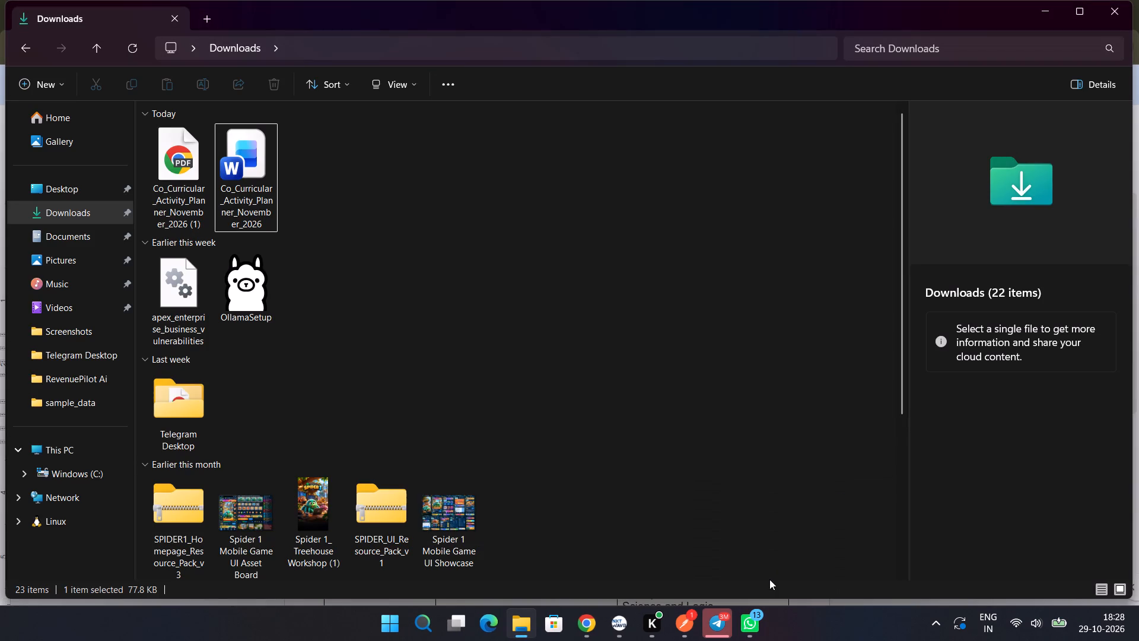